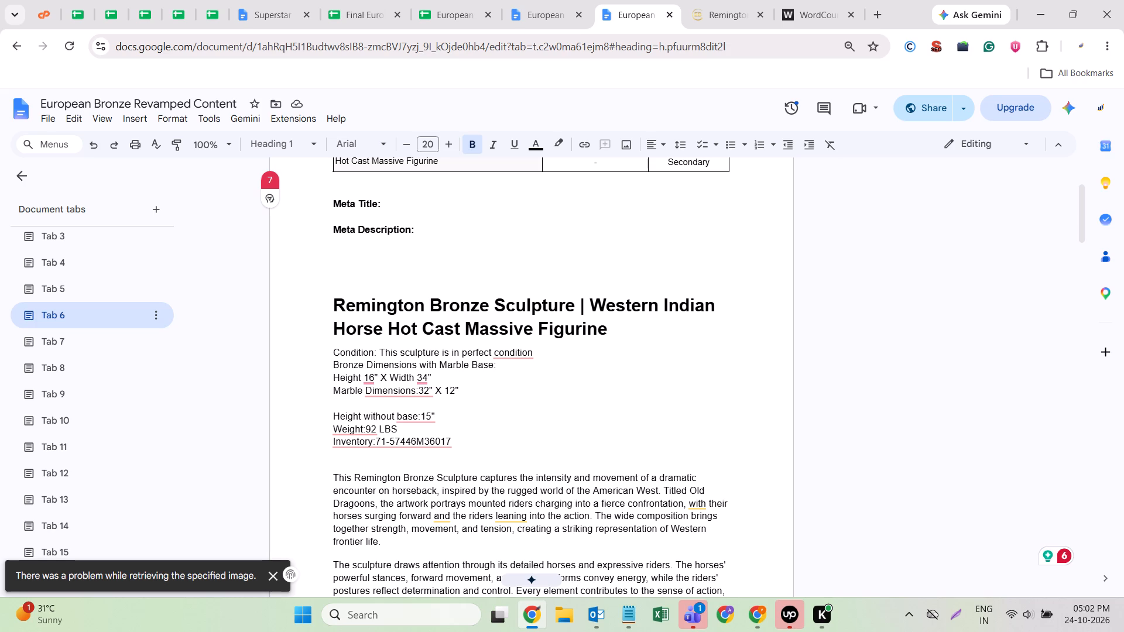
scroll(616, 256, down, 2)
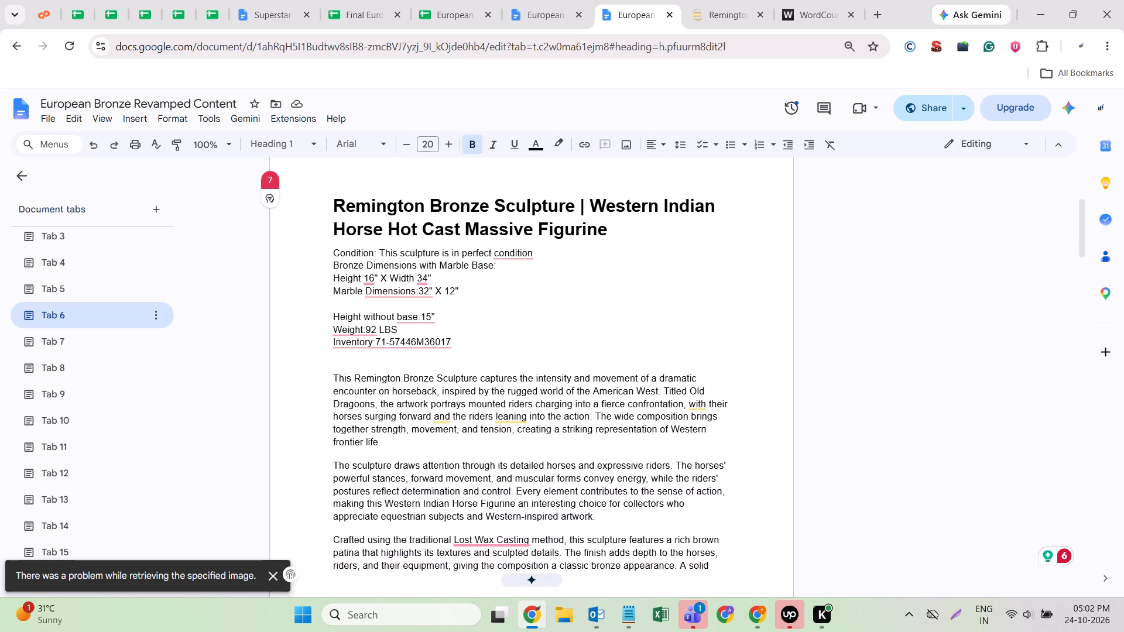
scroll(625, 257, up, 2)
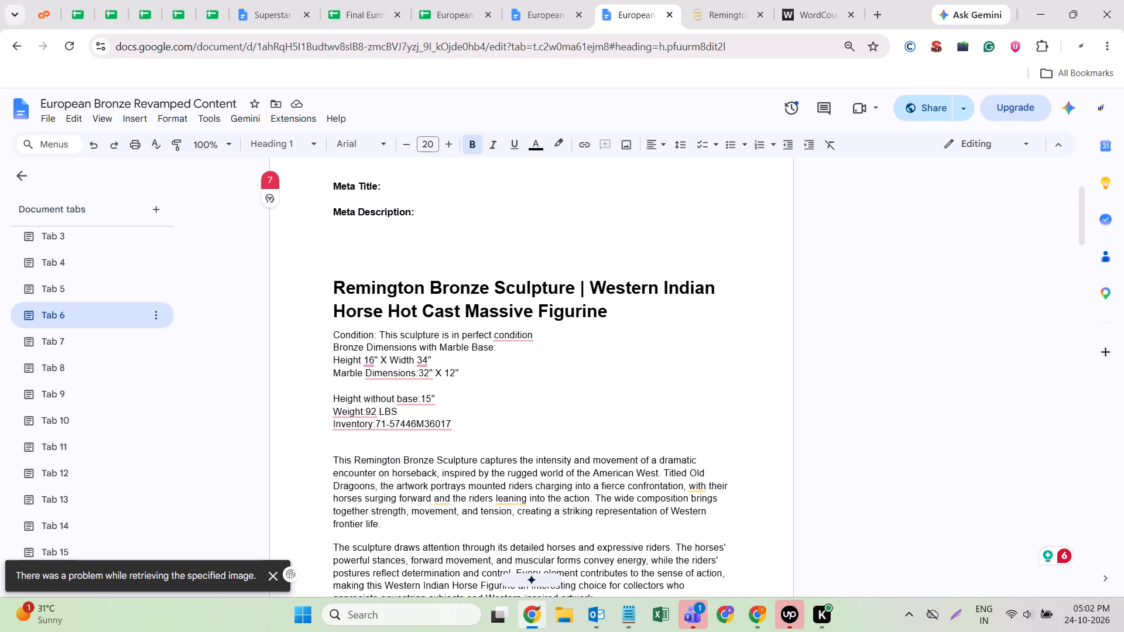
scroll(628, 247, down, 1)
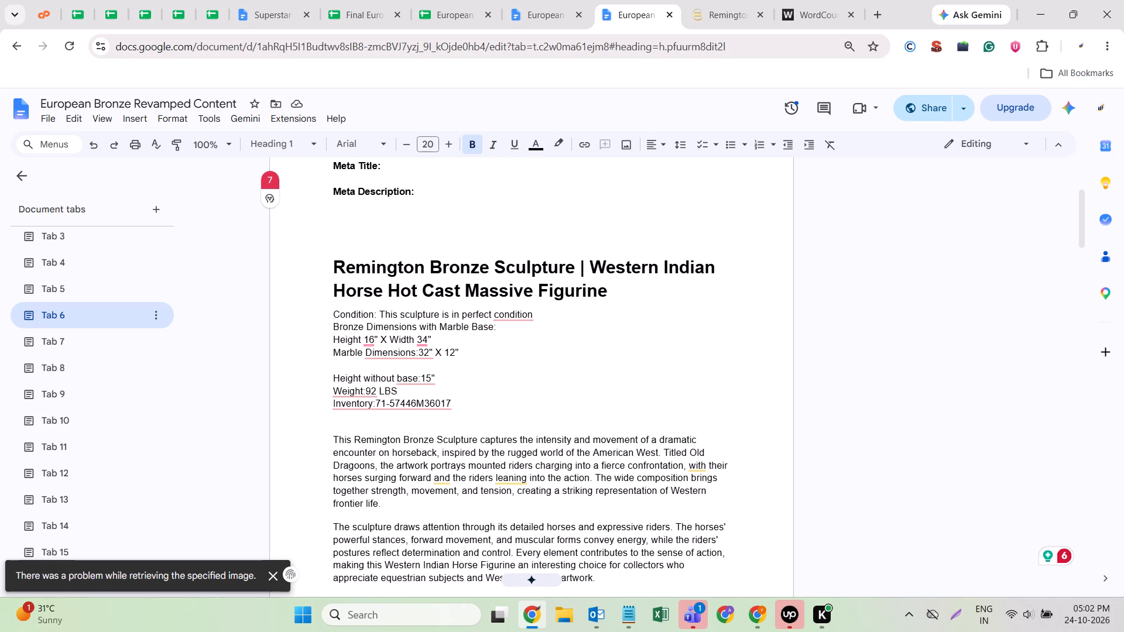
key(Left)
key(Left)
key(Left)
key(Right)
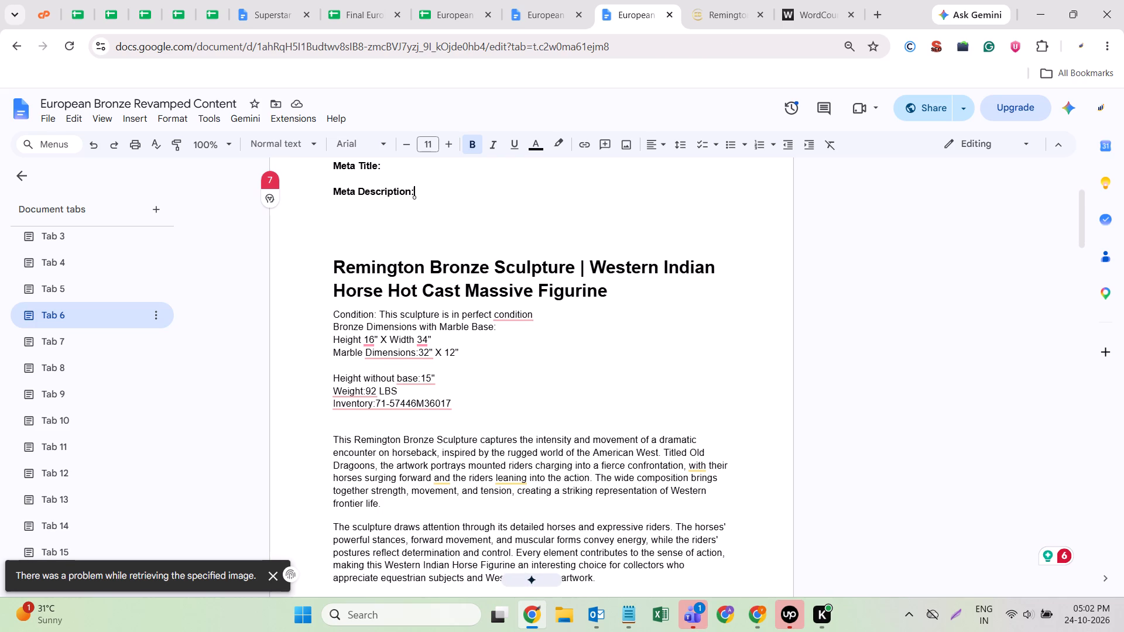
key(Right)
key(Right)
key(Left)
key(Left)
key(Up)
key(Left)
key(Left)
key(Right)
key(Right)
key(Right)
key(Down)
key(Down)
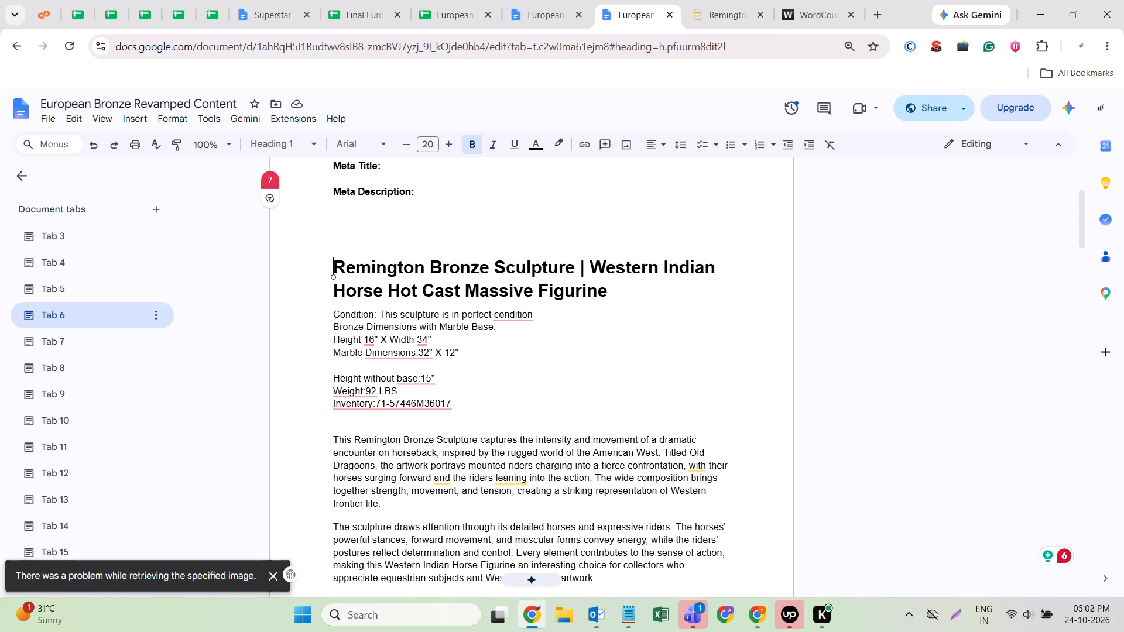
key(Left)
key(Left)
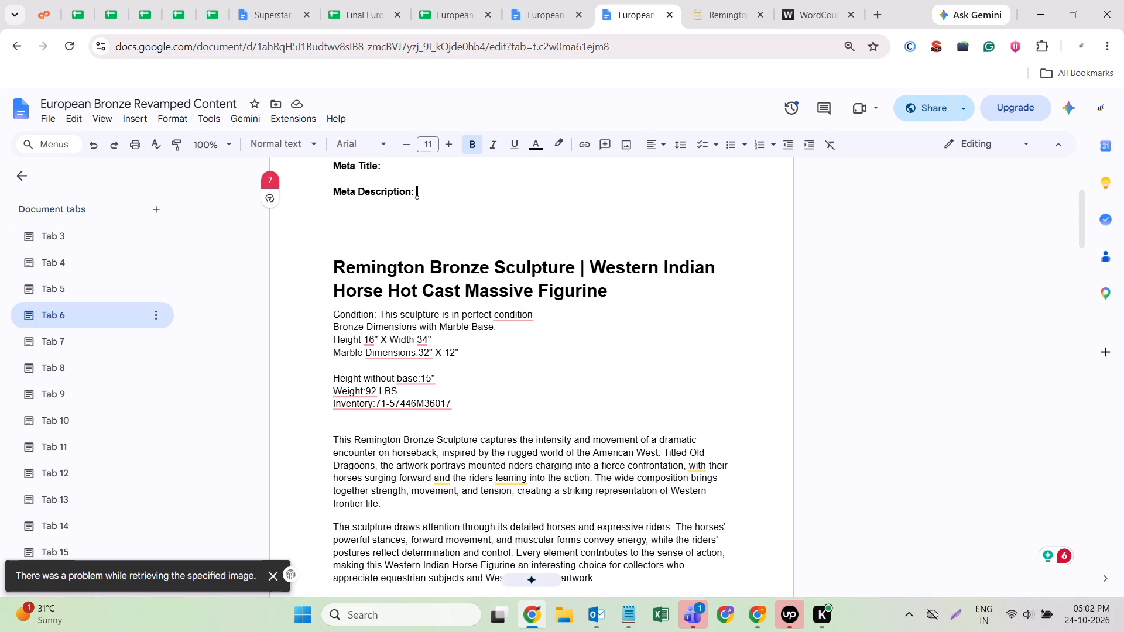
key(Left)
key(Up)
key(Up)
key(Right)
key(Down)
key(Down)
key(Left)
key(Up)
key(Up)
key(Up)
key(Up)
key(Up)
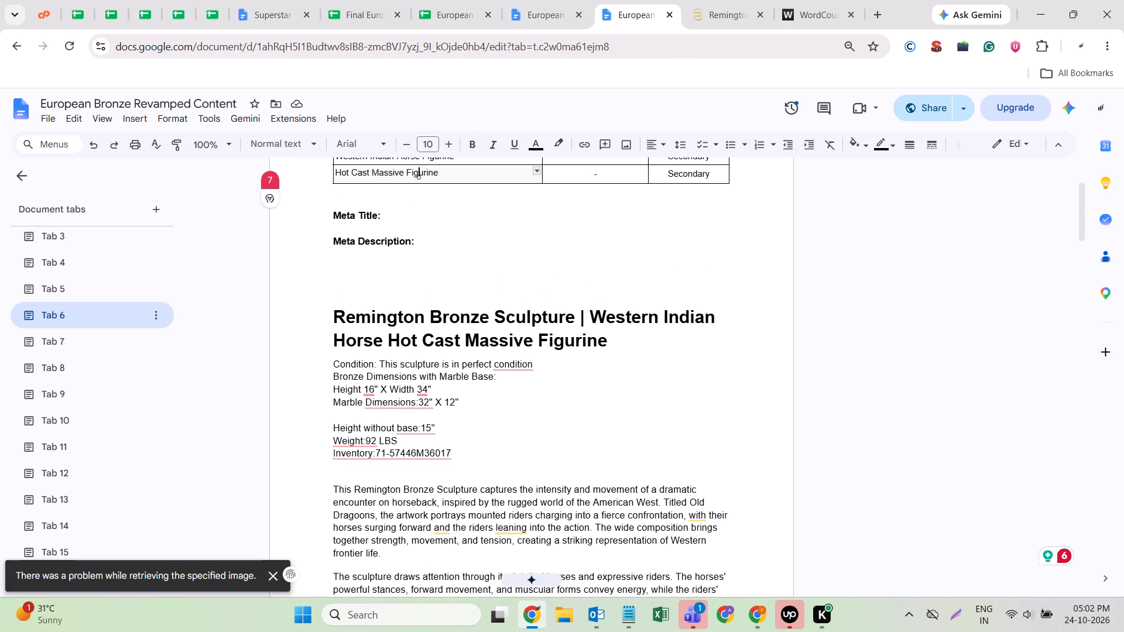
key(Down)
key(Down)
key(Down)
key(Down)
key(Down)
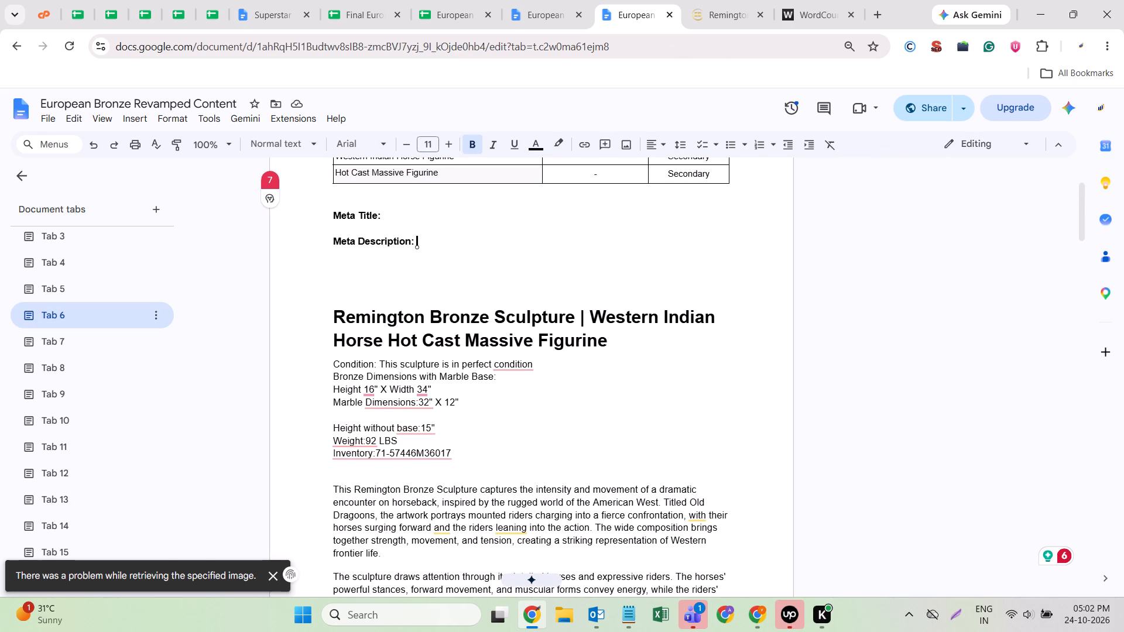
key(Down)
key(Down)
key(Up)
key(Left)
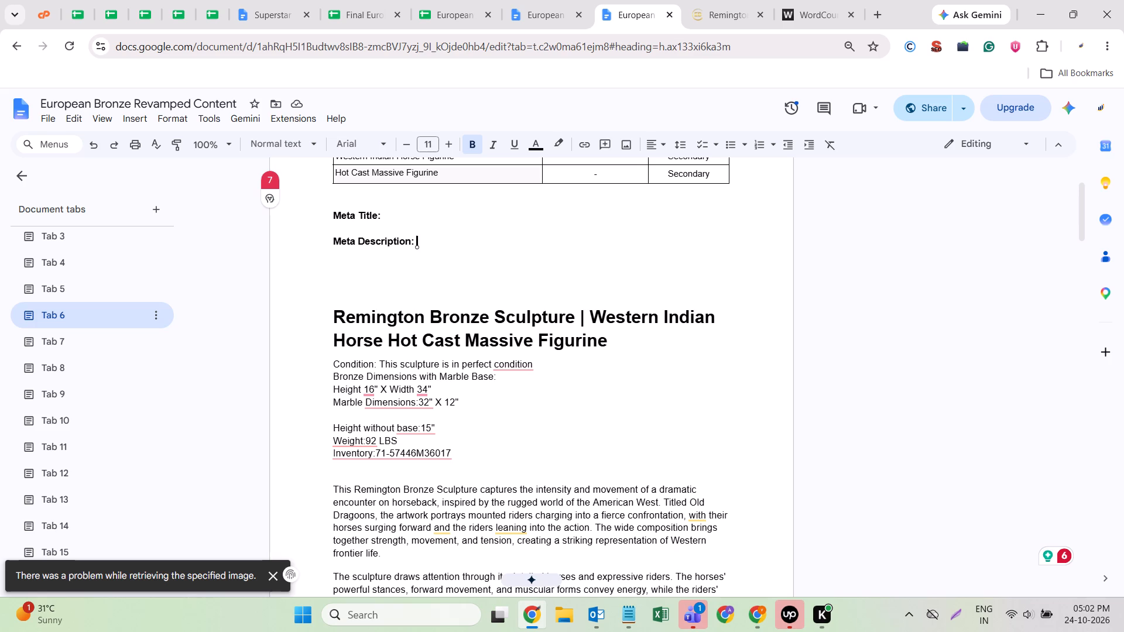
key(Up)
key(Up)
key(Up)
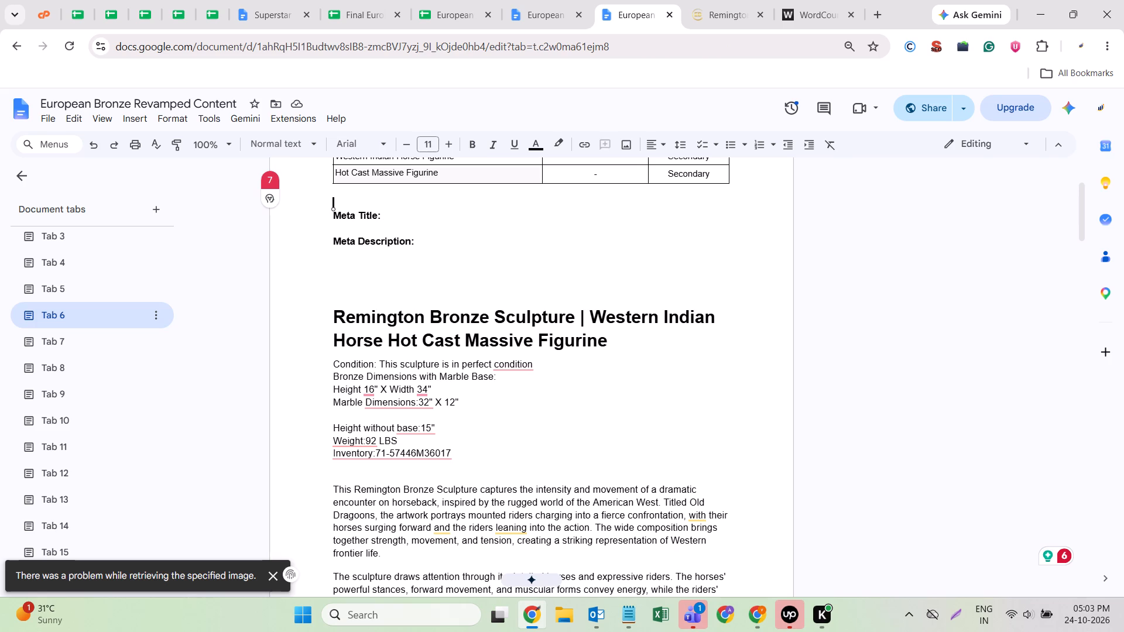
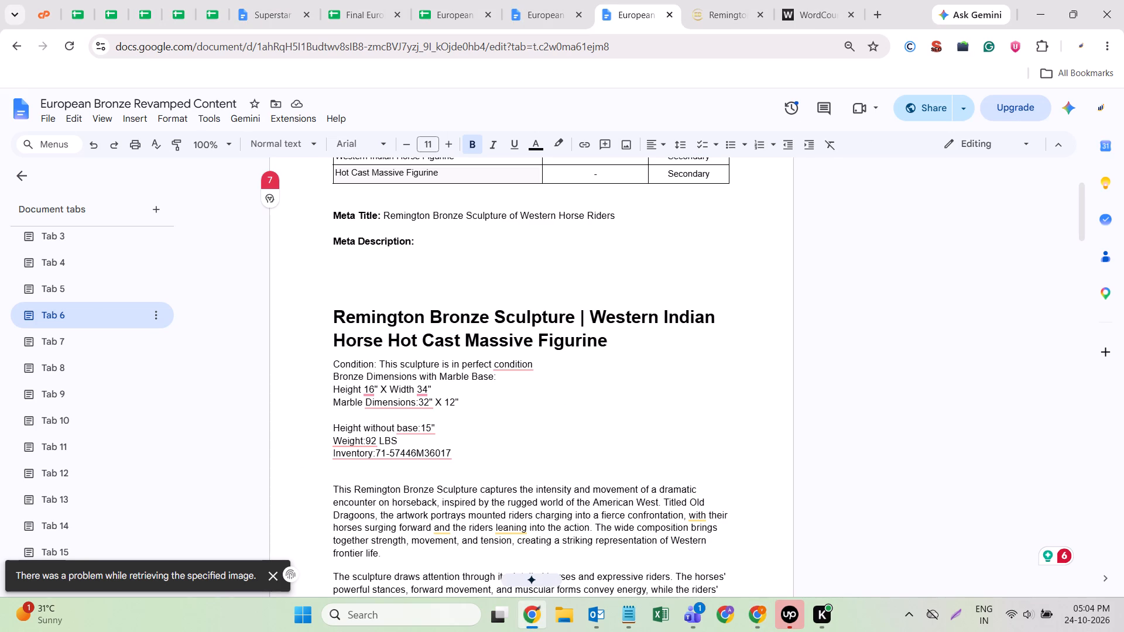
key(ctrl+b)
key(ctrl+v)
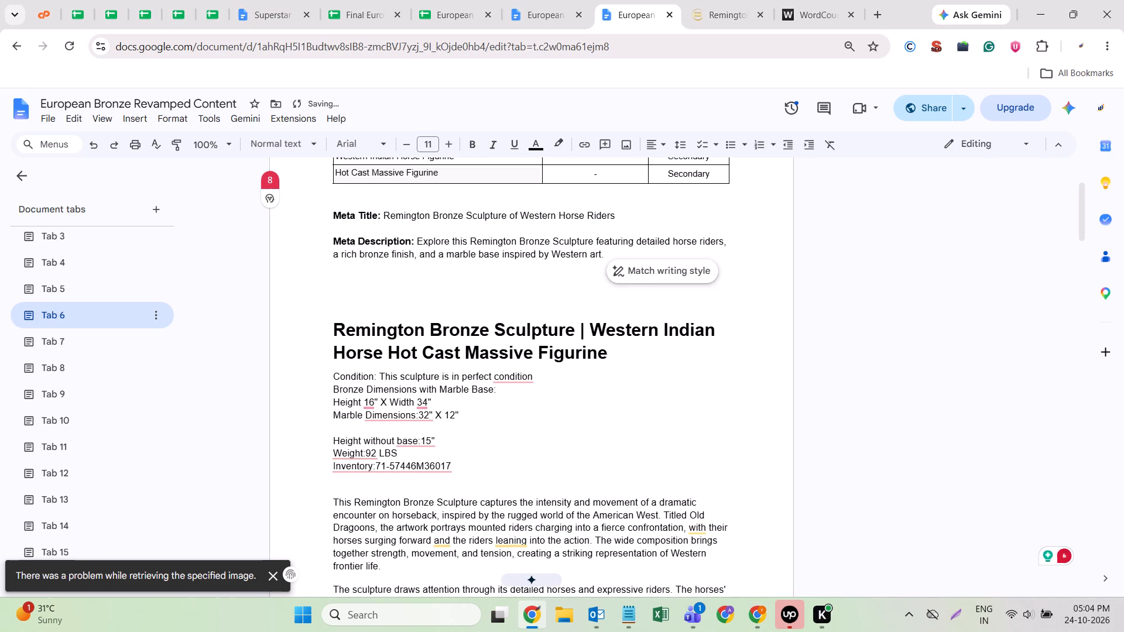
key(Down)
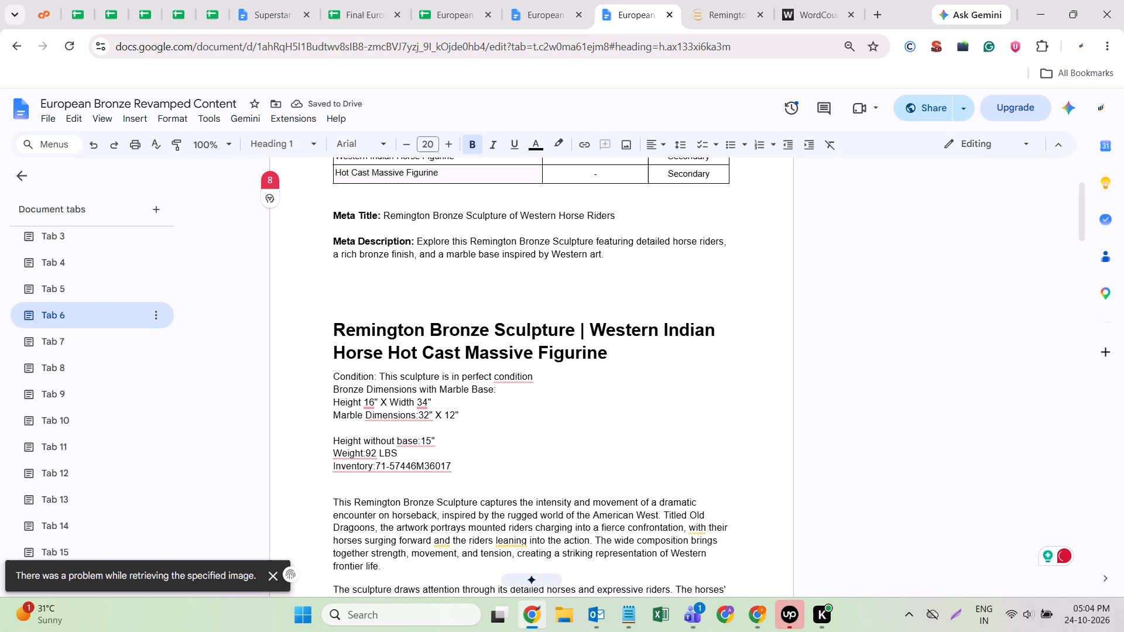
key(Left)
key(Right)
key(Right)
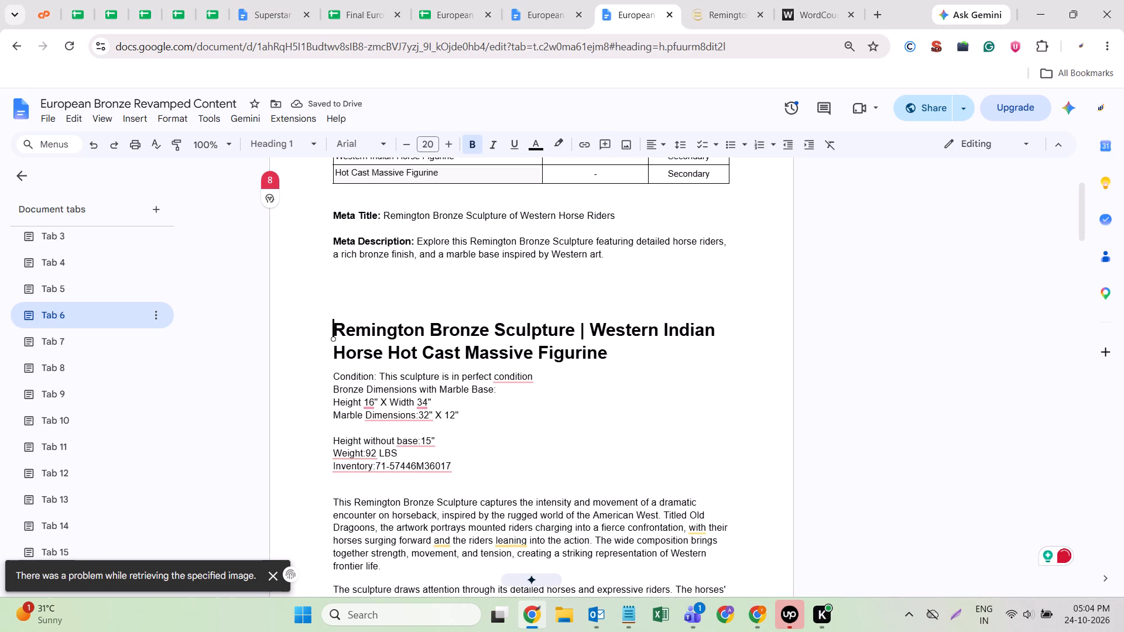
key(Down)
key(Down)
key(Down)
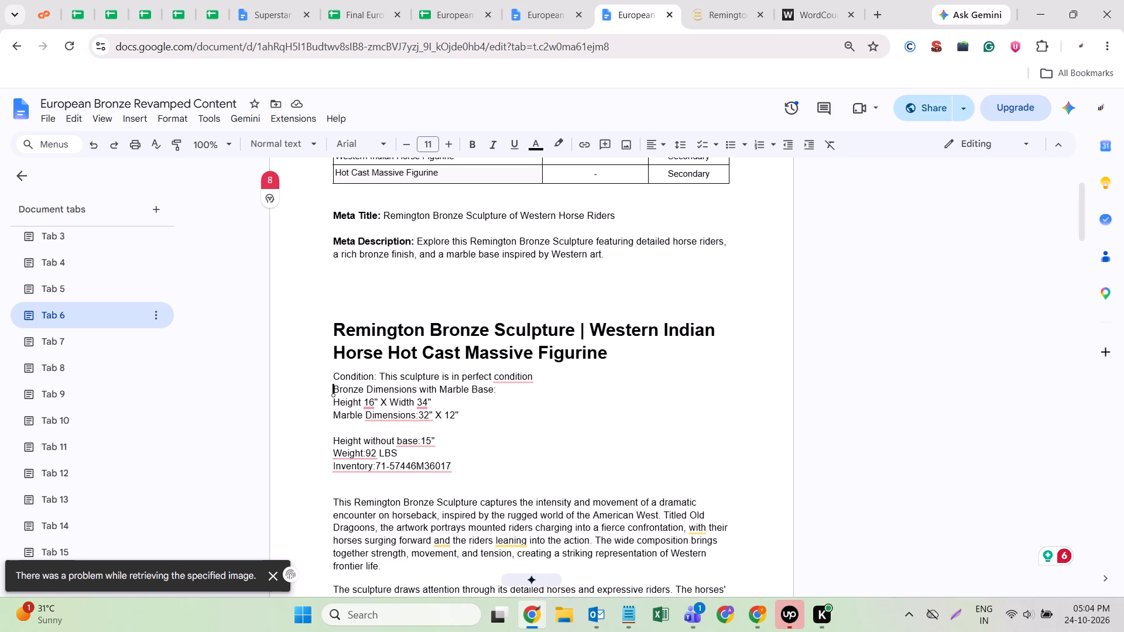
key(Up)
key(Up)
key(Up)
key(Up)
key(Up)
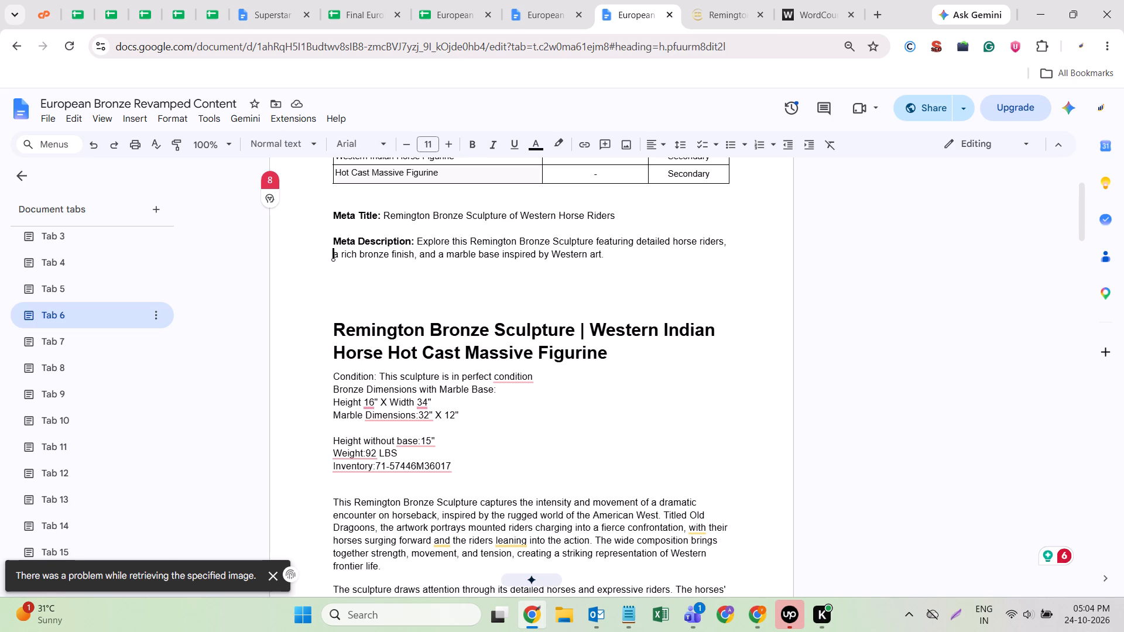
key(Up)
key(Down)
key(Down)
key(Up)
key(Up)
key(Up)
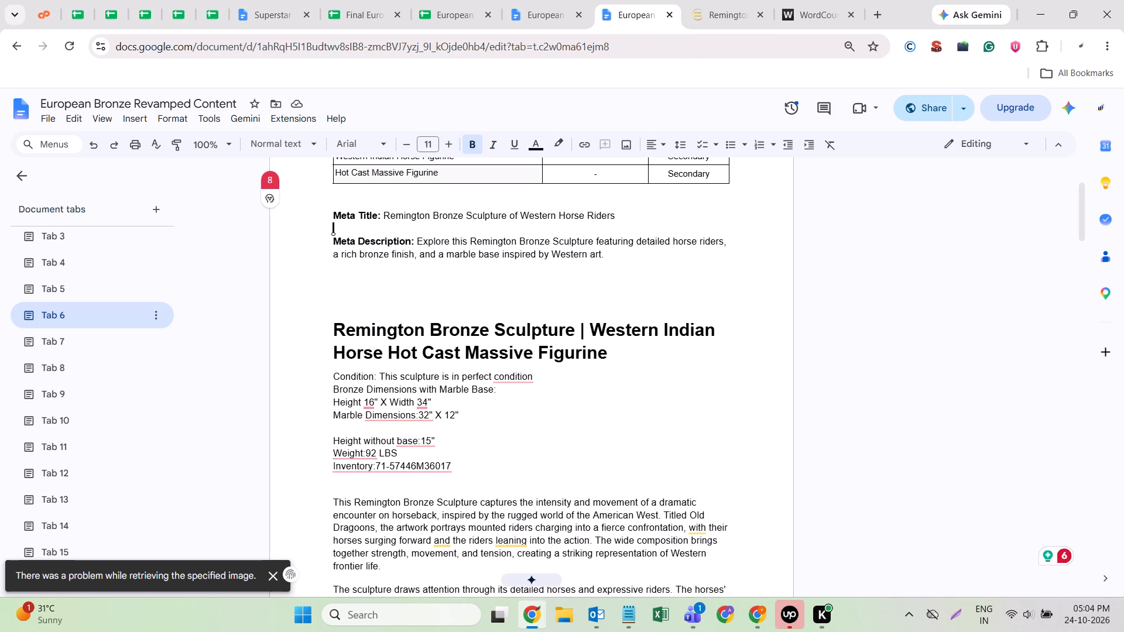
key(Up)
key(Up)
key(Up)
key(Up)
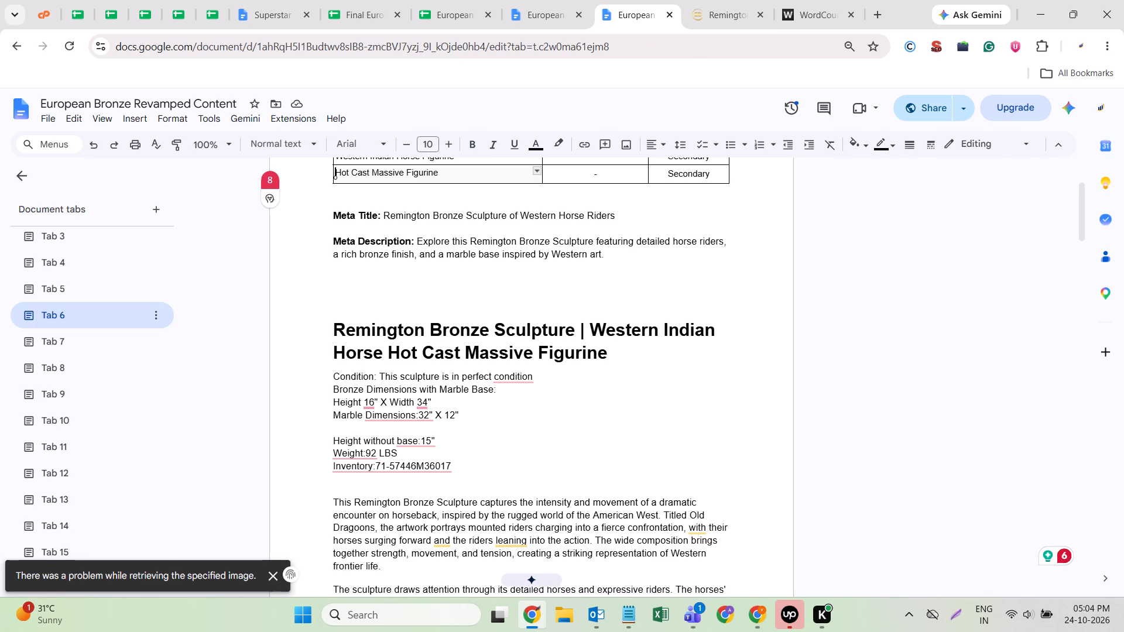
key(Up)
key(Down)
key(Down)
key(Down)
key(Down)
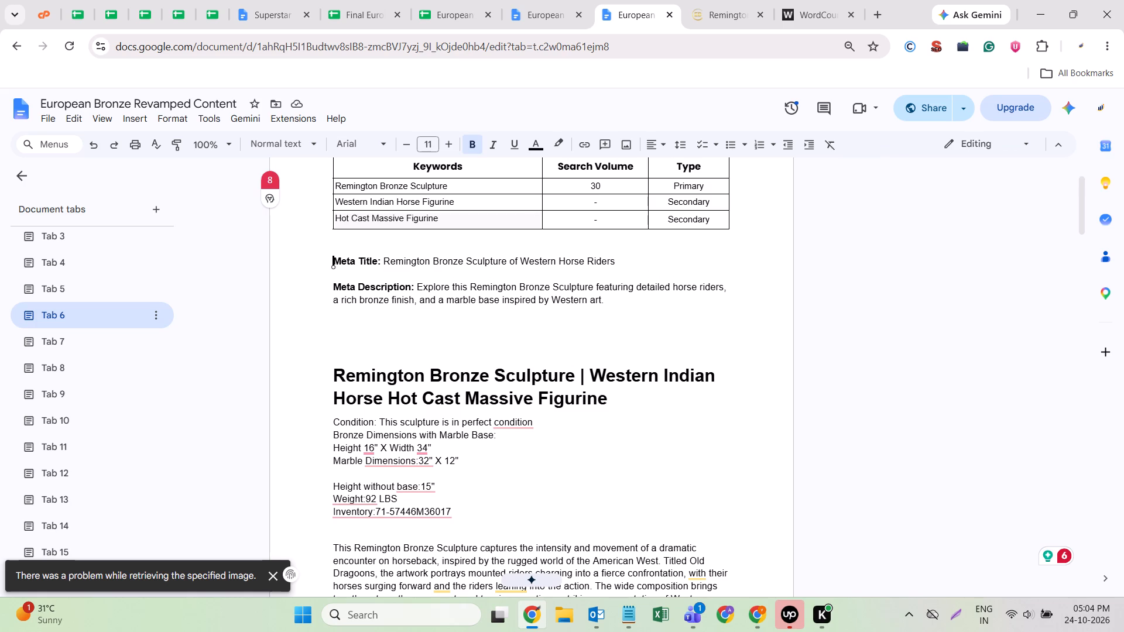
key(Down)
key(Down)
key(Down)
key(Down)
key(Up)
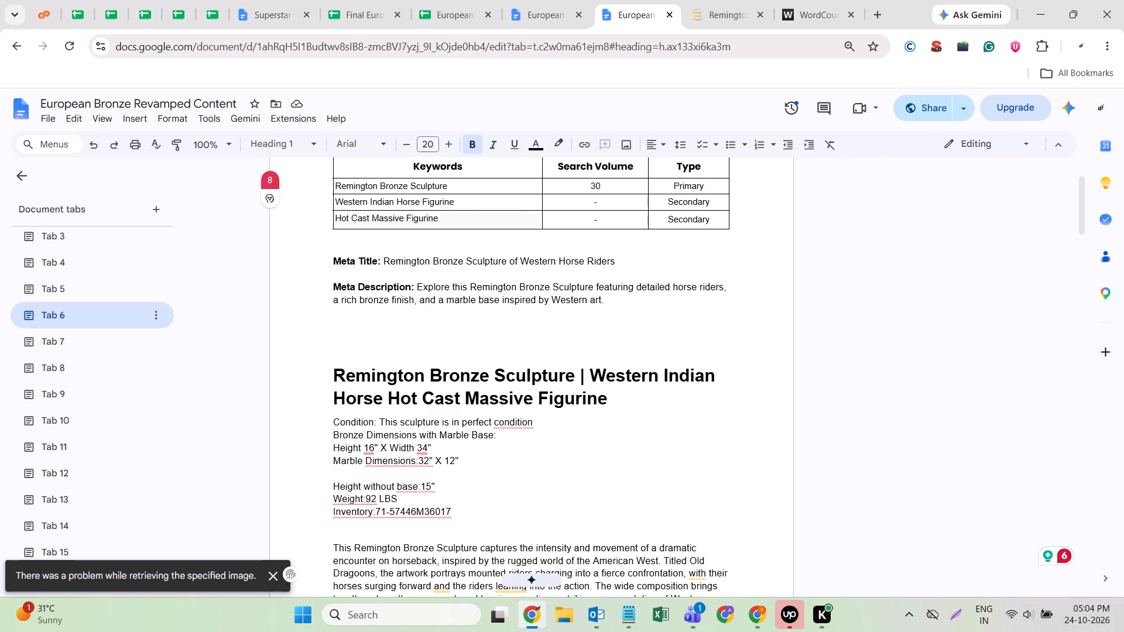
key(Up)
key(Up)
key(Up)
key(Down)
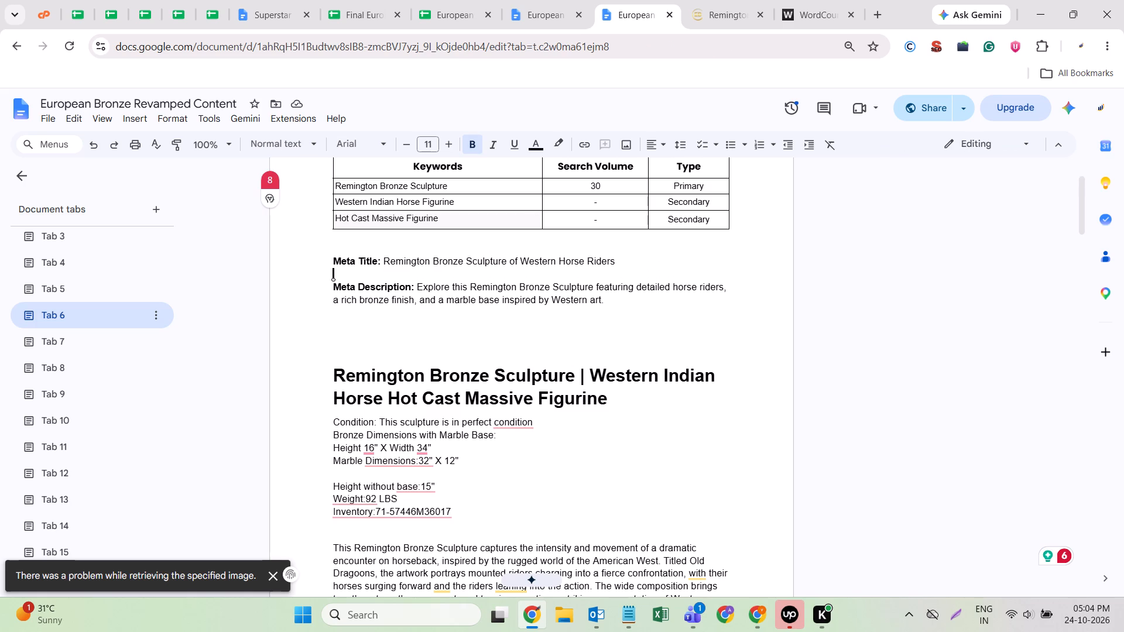
Check the spacing and formatting around the "Meta Description:" label and its pasted text.
key(Right)
key(Right)
key(Right)
key(Right)
key(Right)
key(Right)
key(Right)
key(Right)
key(Right)
key(Right)
key(Right)
key(Right)
key(Right)
key(Right)
key(Right)
key(Right)
key(Right)
key(Right)
key(Left)
key(Right)
key(Right)
key(Left)
key(Right)
key(Down)
key(Down)
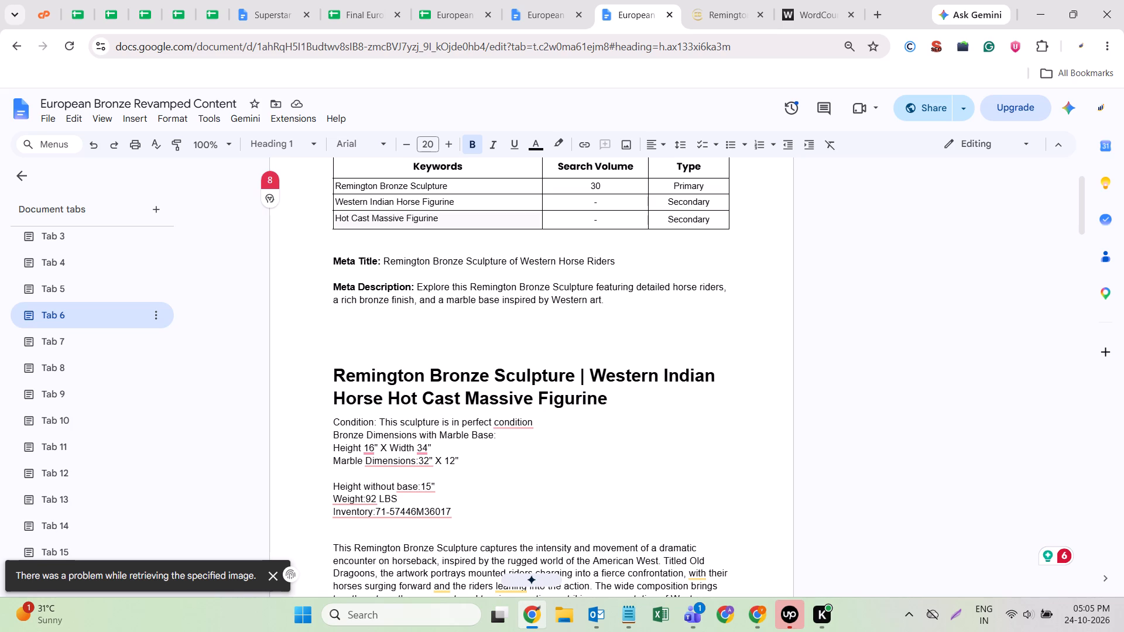
Insert a blank line between the "Remington Bronze Sculpture | Western Indian Horse Hot Cast Massive Figurine" heading and the "Condition:" line.
scroll(652, 327, down, 2)
scroll(652, 343, up, 1)
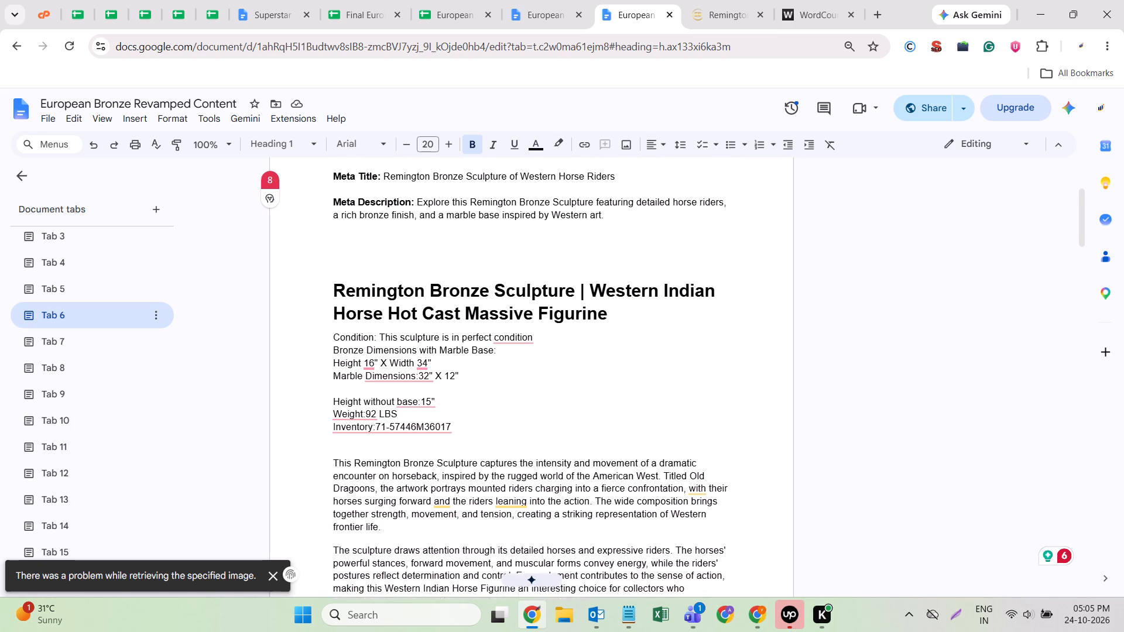
scroll(651, 341, up, 2)
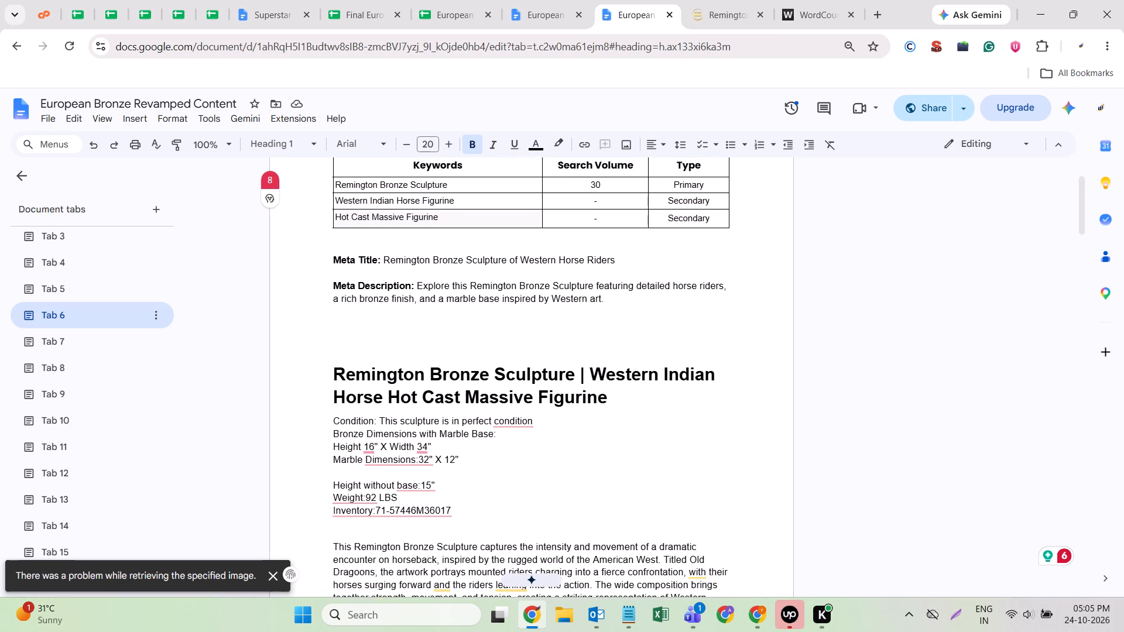
scroll(622, 320, down, 1)
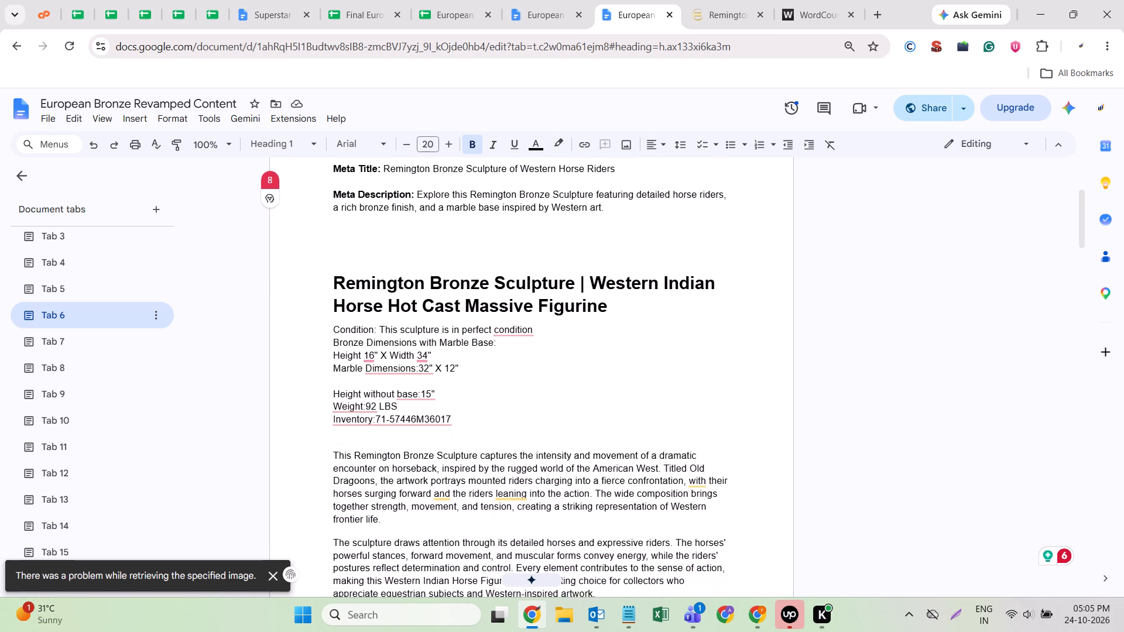
scroll(625, 314, down, 1)
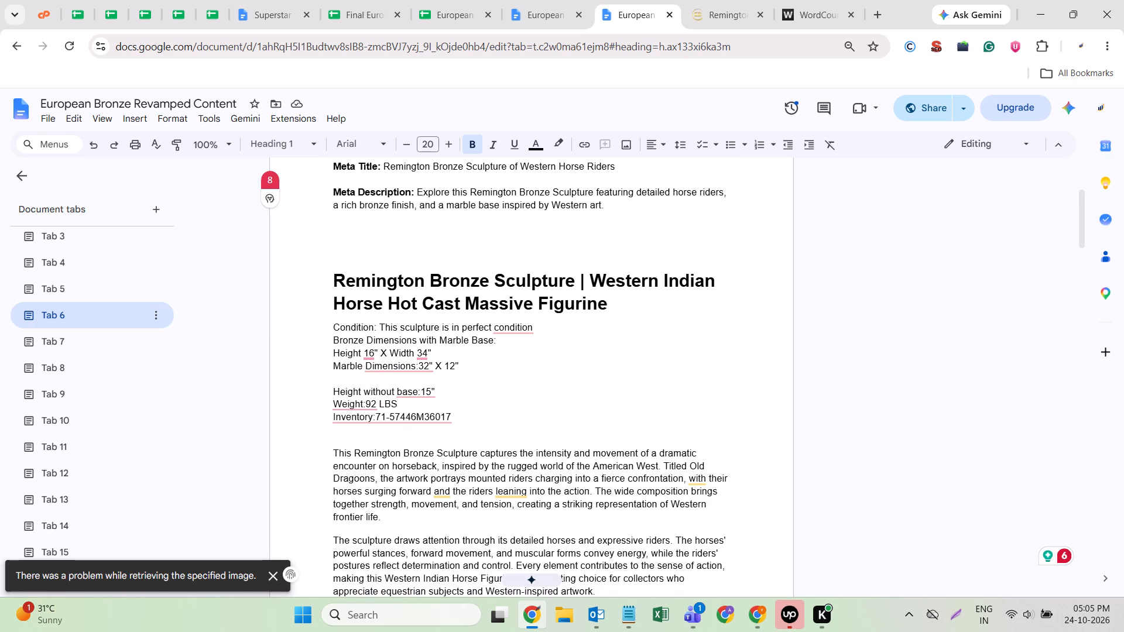
drag(626, 342, 621, 339)
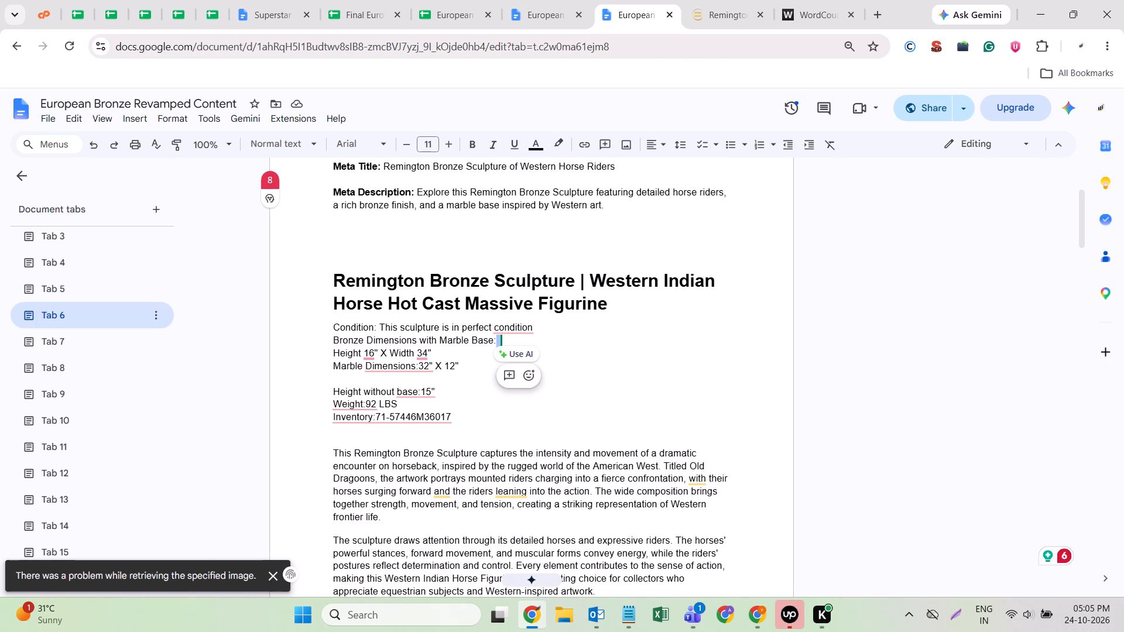
key(Up)
key(Up)
key(Up)
key(Up)
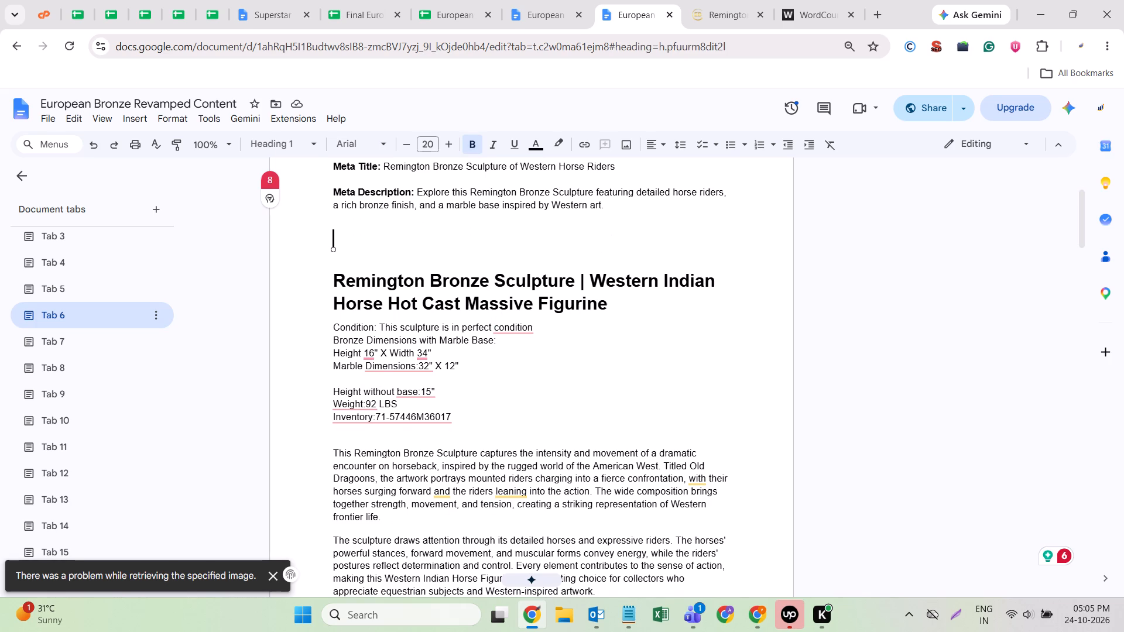
key(Right)
key(Down)
key(Down)
key(Left)
key(Right)
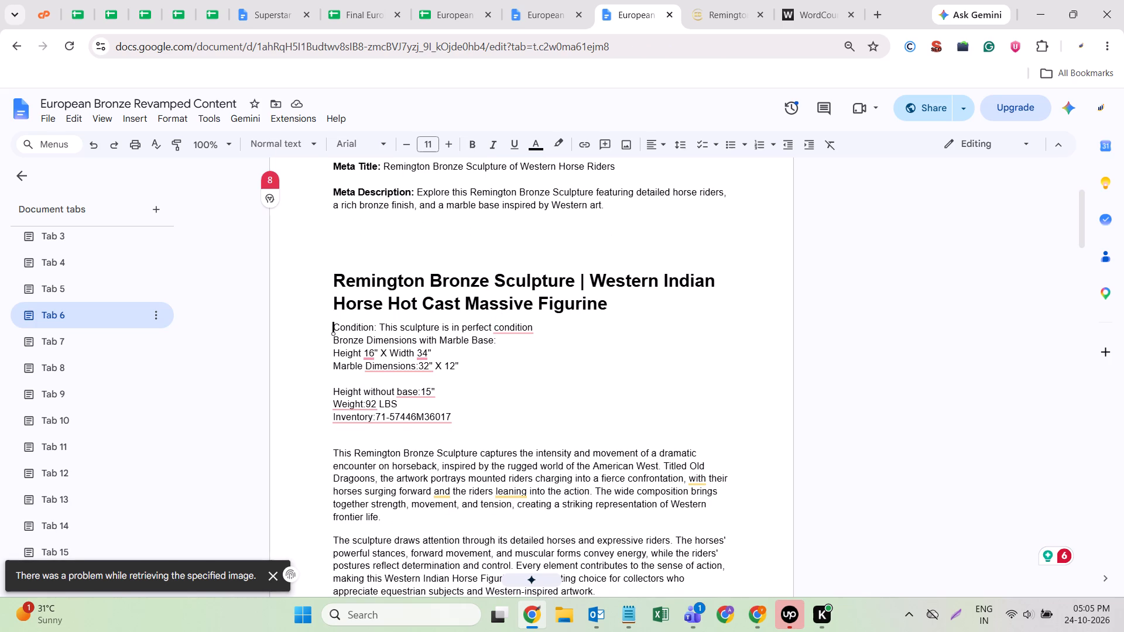
key(Down)
key(Down)
key(Up)
key(Up)
key(Return)
key(Up)
key(Up)
key(Down)
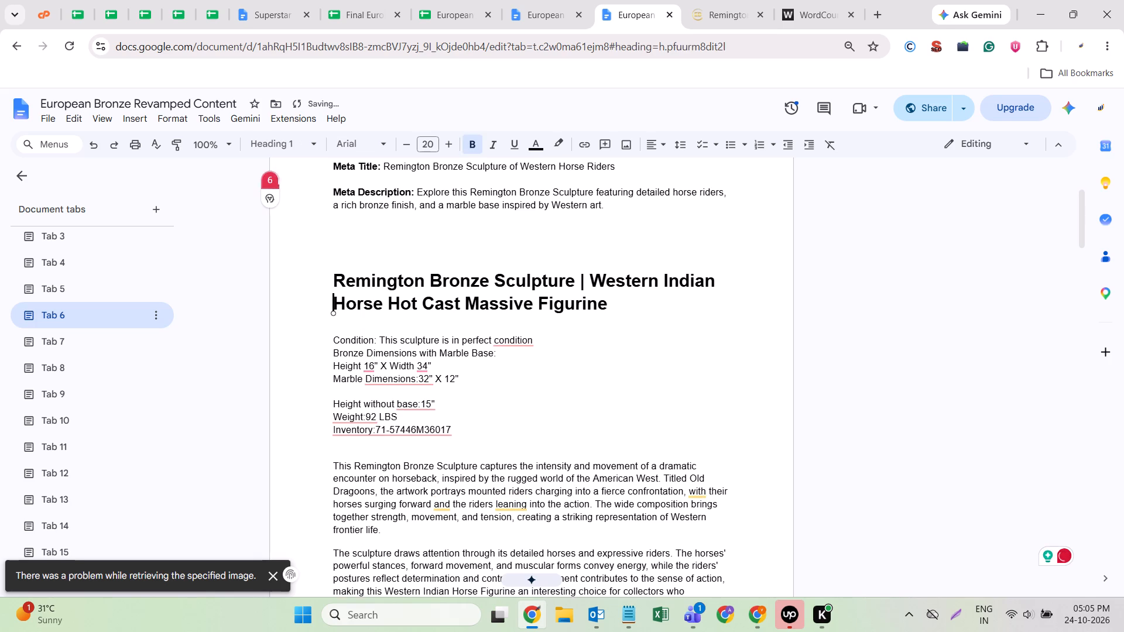
Examine the "Condition:" and "Bronze Dimensions with Marble Base:" lines below the heading for spacing and wording.
key(Left)
key(Right)
key(Right)
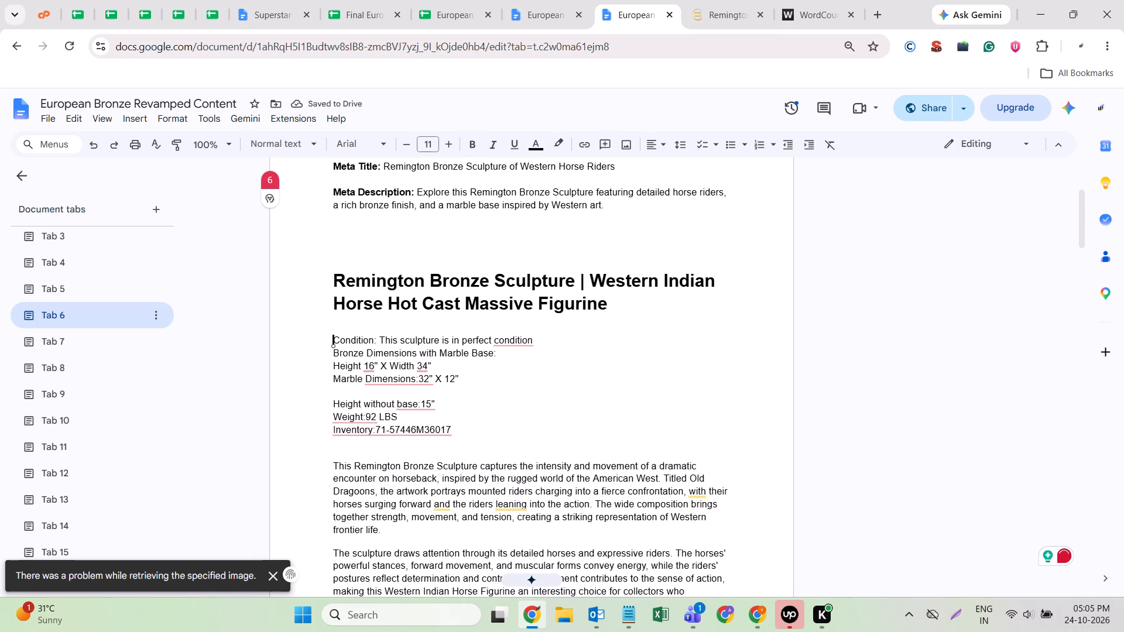
key(Right)
key(Right)
key(Right)
key(Right)
key(Right)
key(Right)
key(Right)
key(Right)
key(Right)
key(Right)
key(Right)
key(Right)
key(Right)
key(Right)
key(Right)
key(Right)
key(Right)
key(Right)
key(Right)
key(Right)
key(Right)
key(Right)
key(Right)
key(Right)
key(Right)
key(Right)
key(Right)
key(Right)
key(Right)
key(Right)
key(Right)
key(Right)
key(Right)
key(Right)
key(Right)
key(Right)
key(Right)
key(Right)
key(Right)
key(Right)
key(Right)
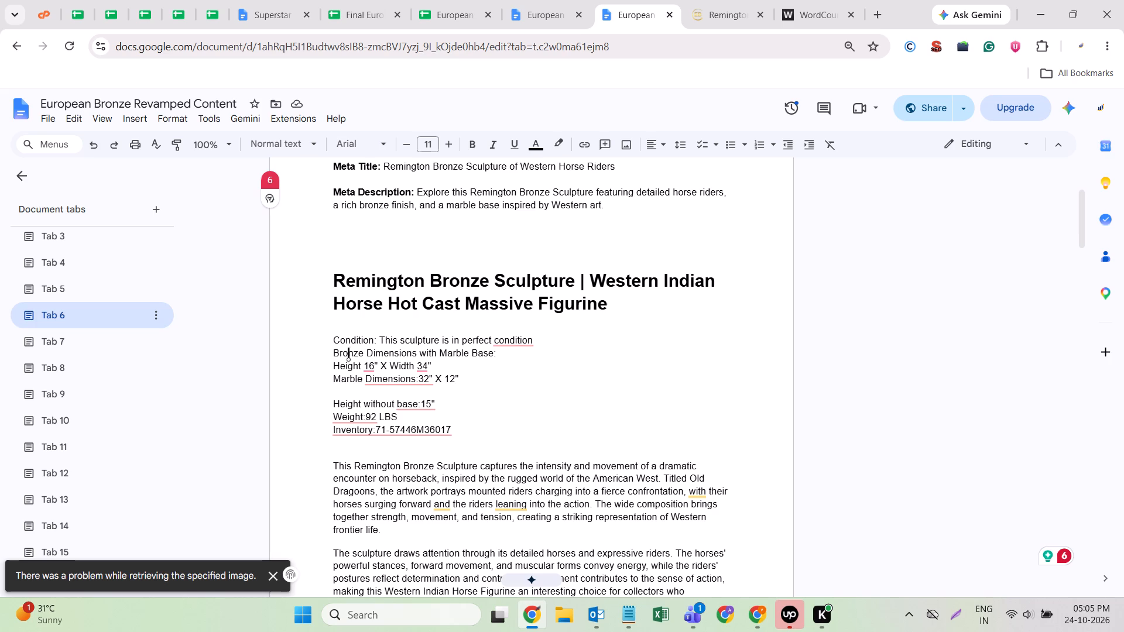
key(Right)
key(Right)
key(Right)
key(Right)
key(Right)
key(Right)
key(Right)
key(Right)
key(Right)
Check the sculpture's specification block on the European Bronze product page, and return to the content document.
click(718, 18)
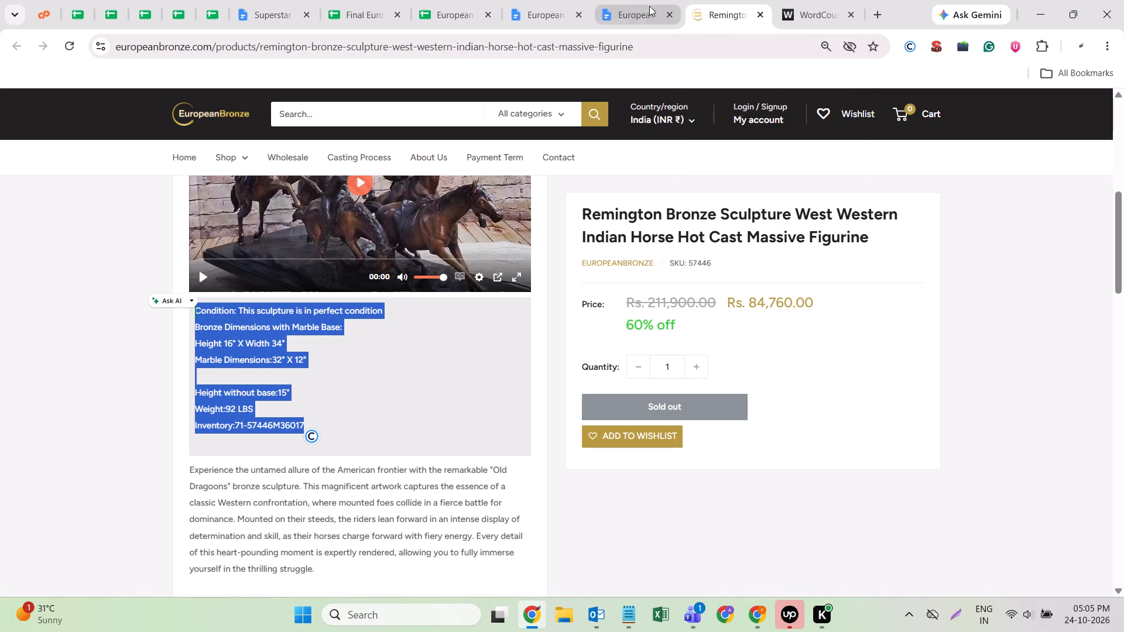
drag(613, 12, 617, 6)
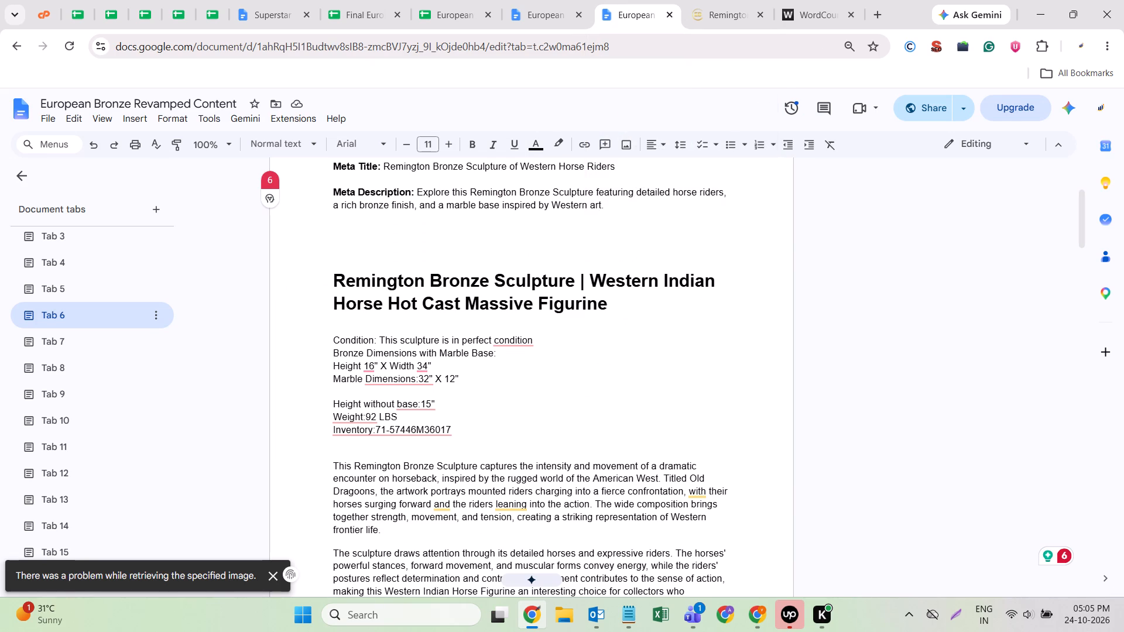
Examine the "Height without base" and "Weight" lines in the sculpture's specification block for spacing and wording.
click(558, 387)
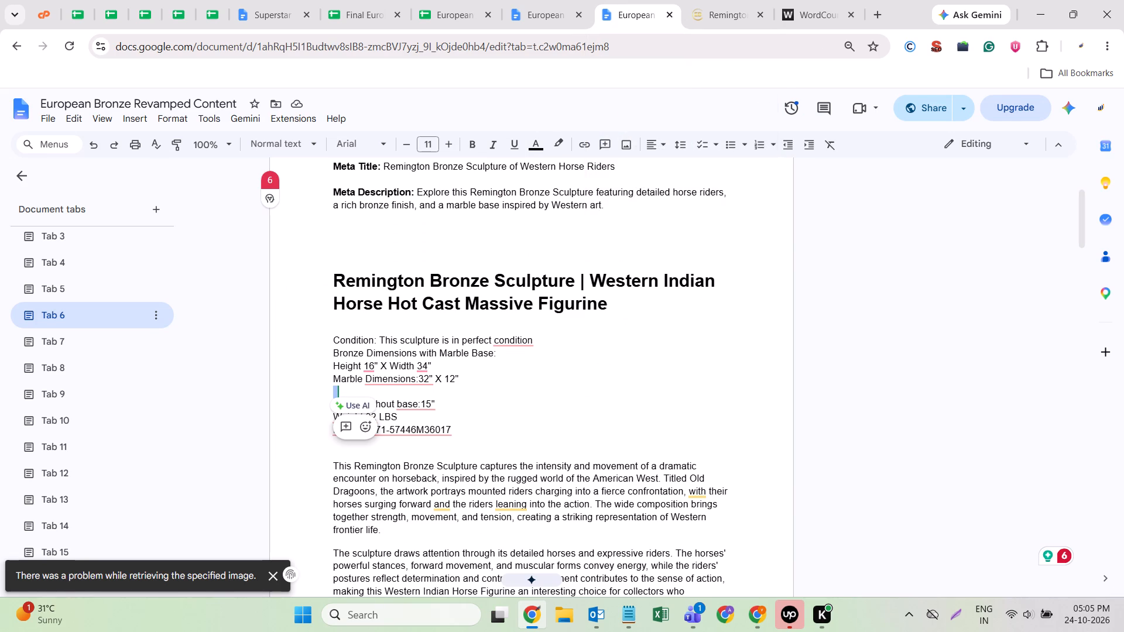
key(Left)
key(Right)
key(Right)
key(Right)
key(Right)
key(Right)
key(Right)
key(Right)
key(Right)
key(Right)
key(Right)
key(Right)
key(Right)
key(Right)
key(Right)
key(Right)
key(Right)
key(Right)
key(Right)
key(Right)
key(Right)
key(Right)
key(Right)
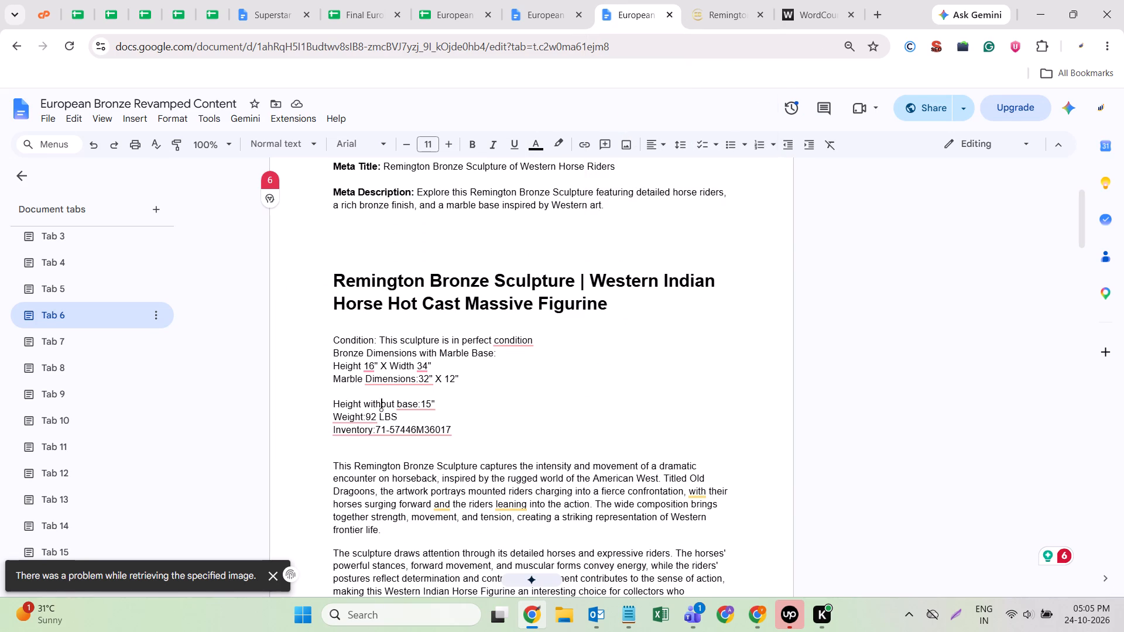
key(Right)
key(Right)
key(Right)
key(Right)
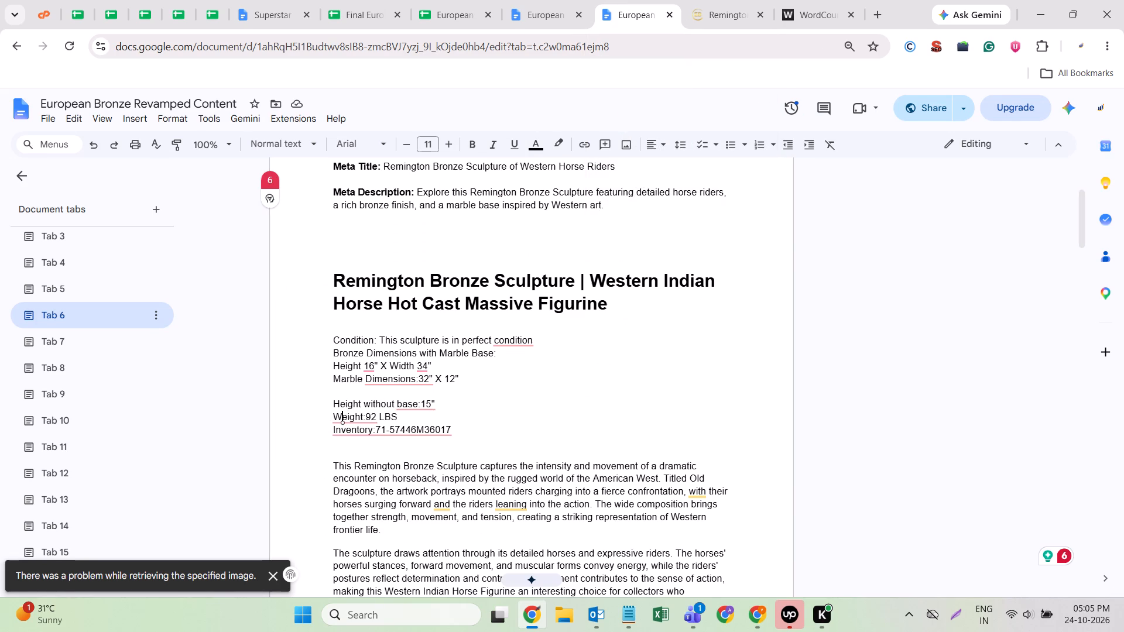
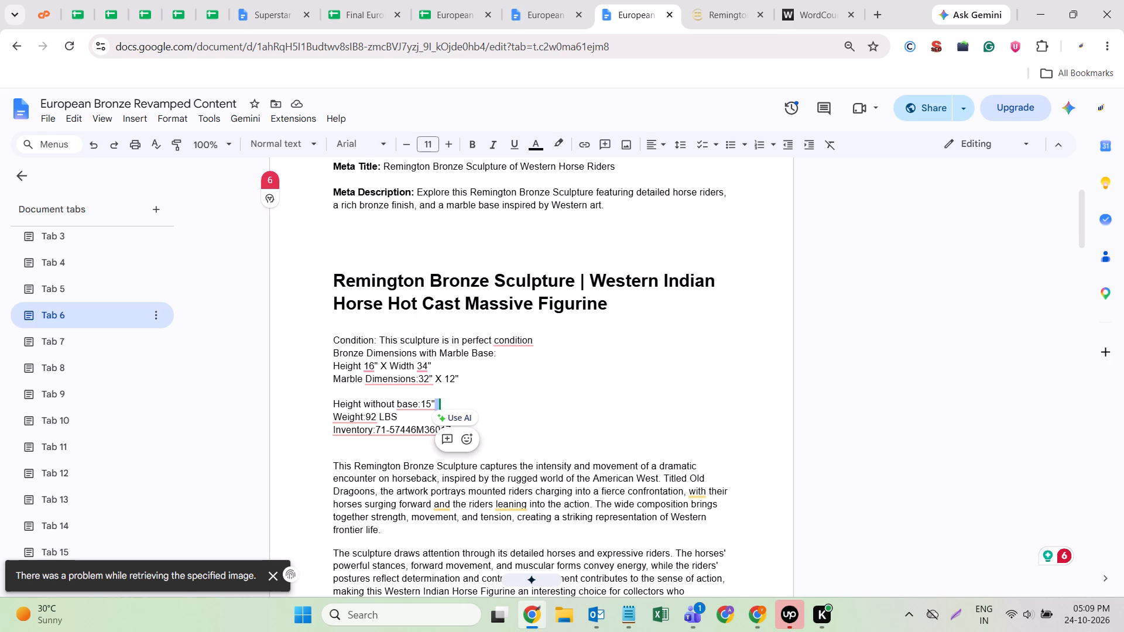
Open Tab 7 of the content document and insert a blank line below its keyword table.
scroll(690, 367, up, 1)
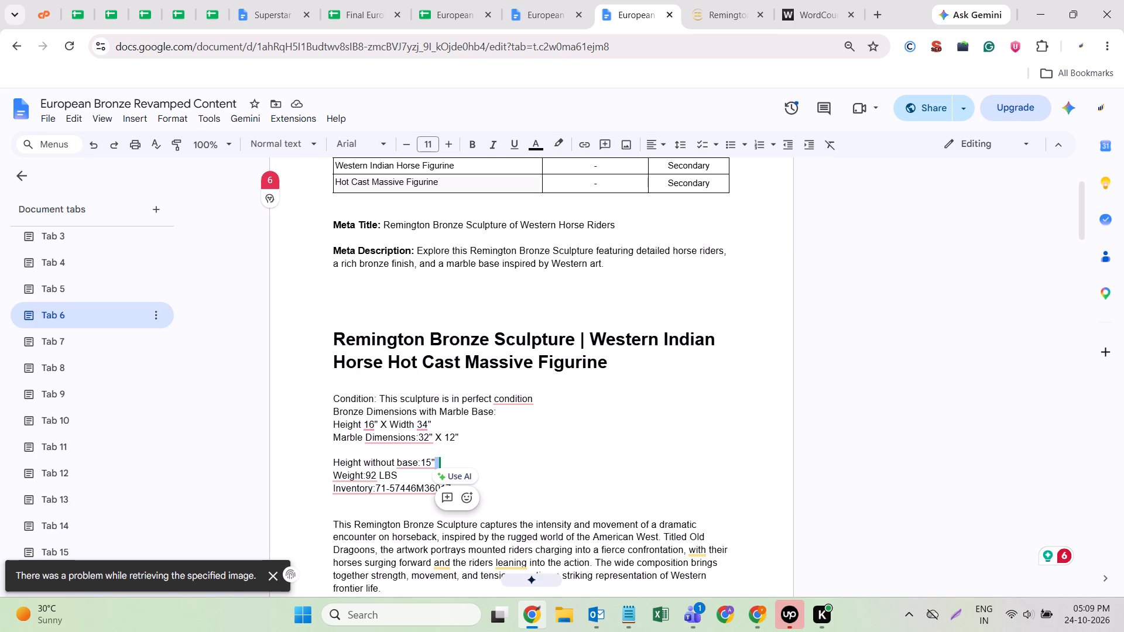
click(132, 344)
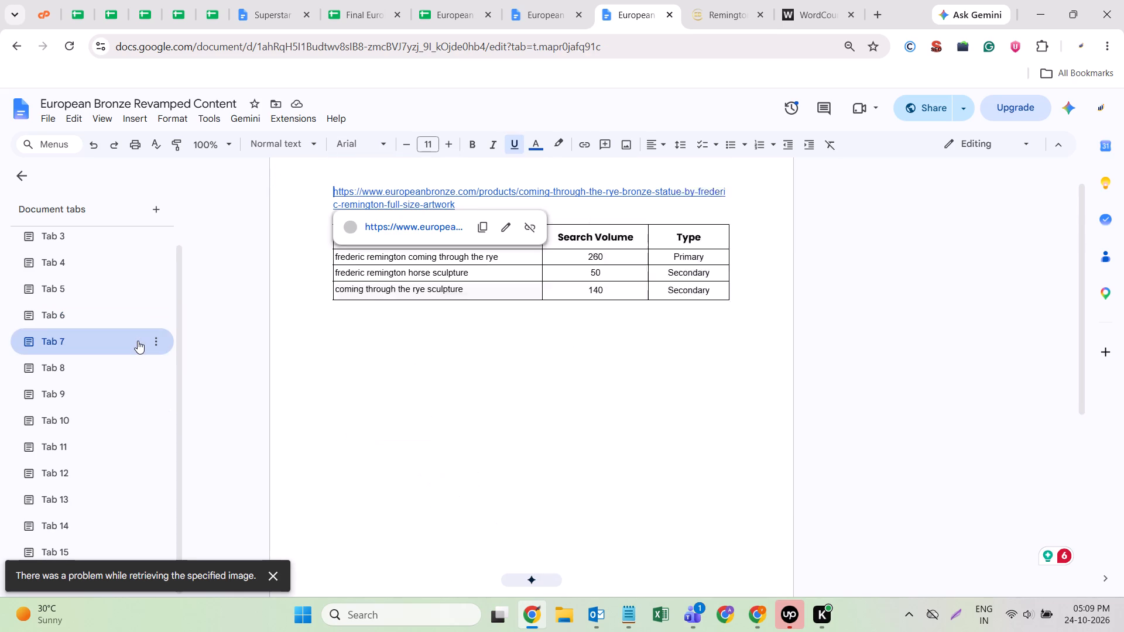
click(571, 394)
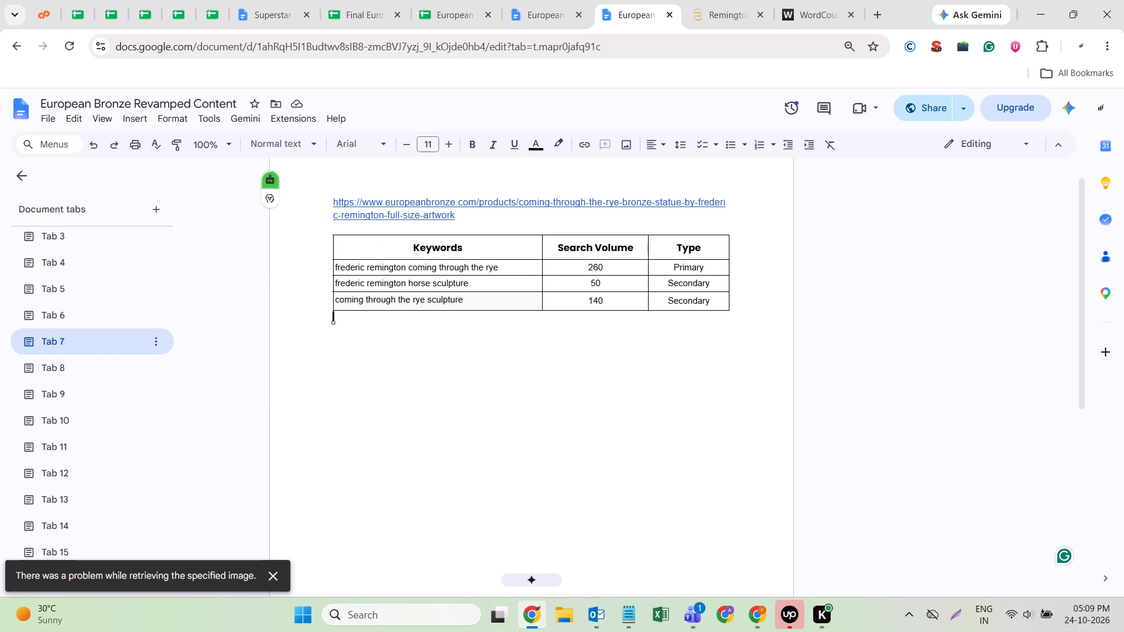
key(Return)
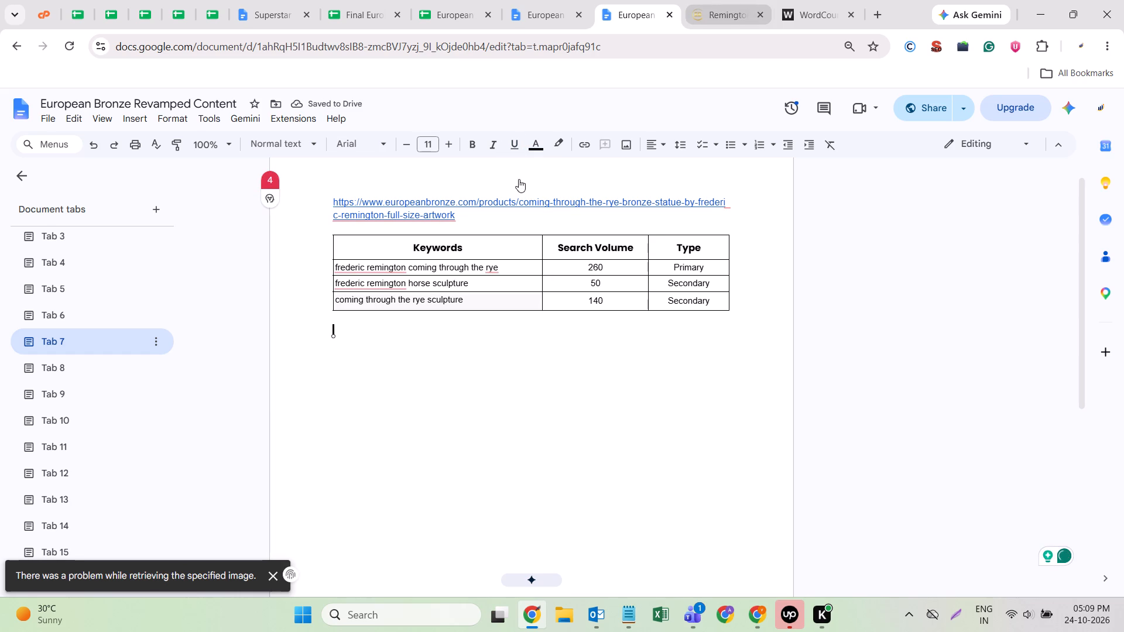
Copy the Coming Through the Rye product link and load it in place of the previous Remington sculpture's product page.
click(485, 210)
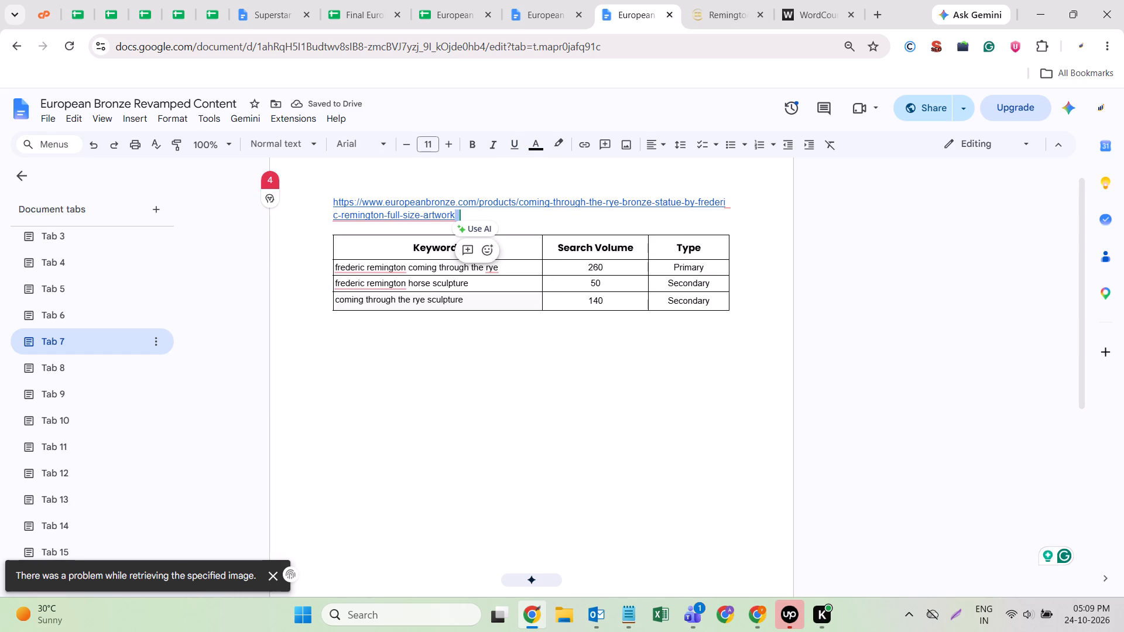
click(496, 205)
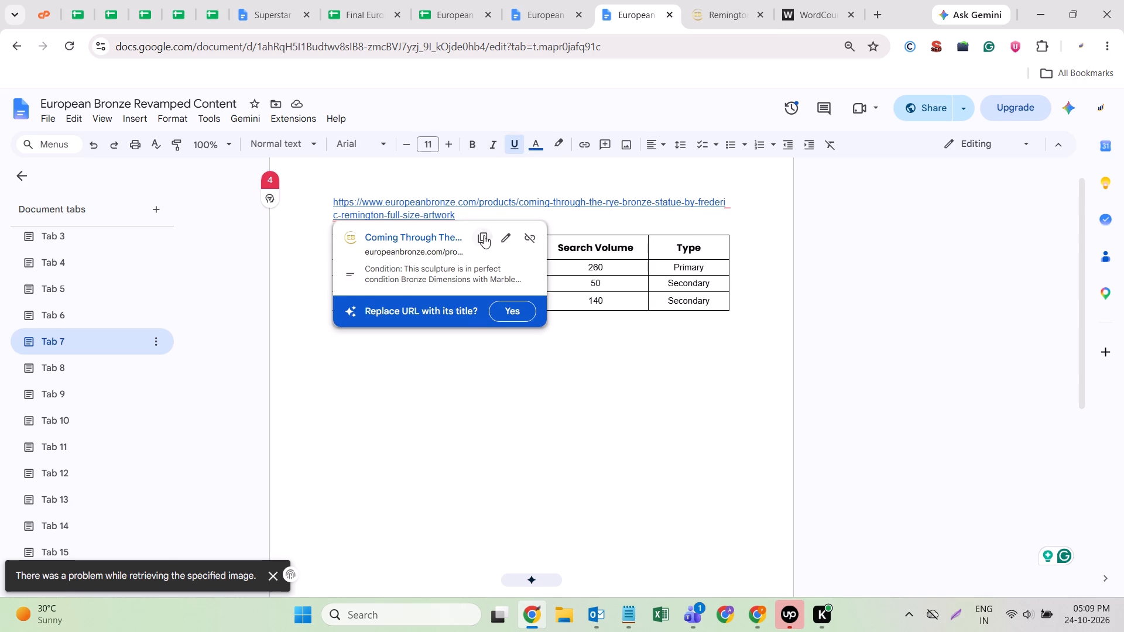
click(482, 238)
click(714, 15)
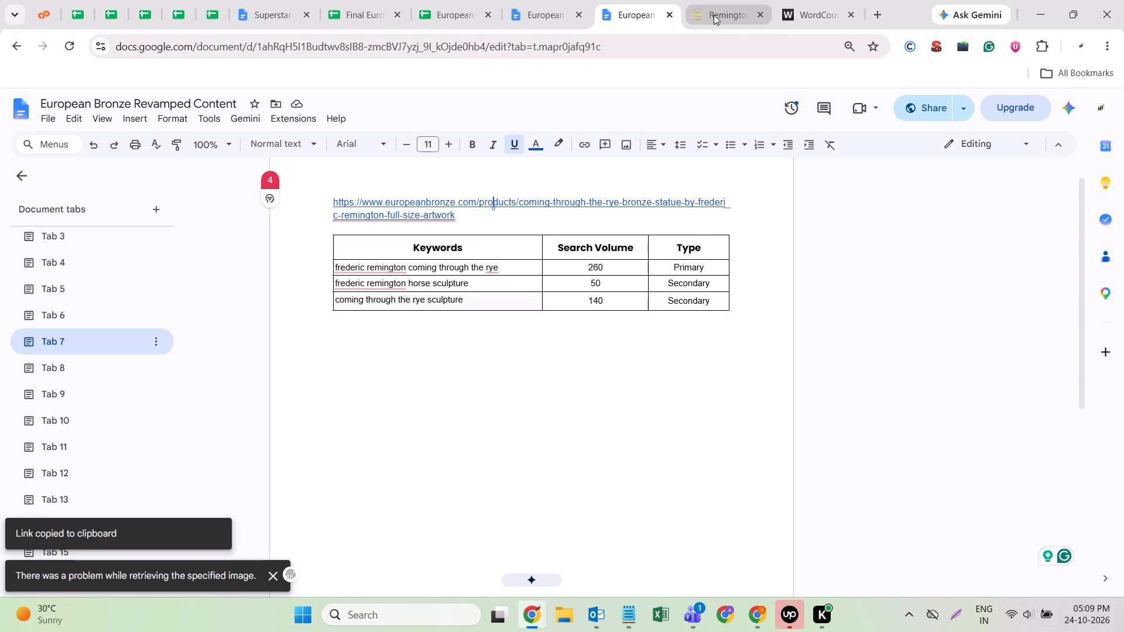
click(645, 47)
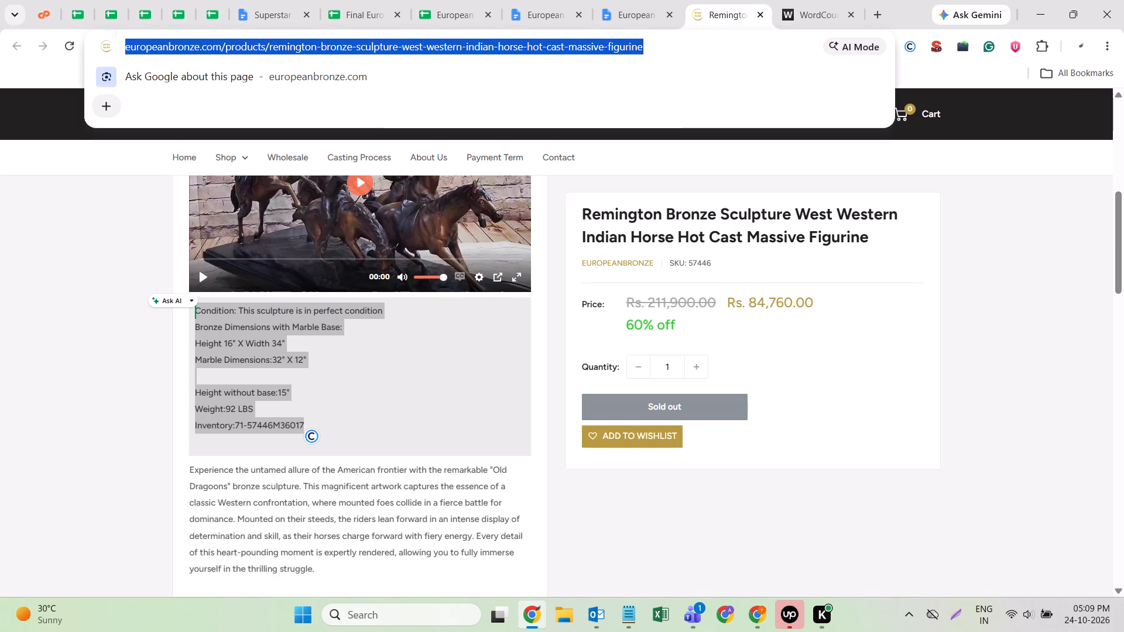
key(ctrl+v)
key(Return)
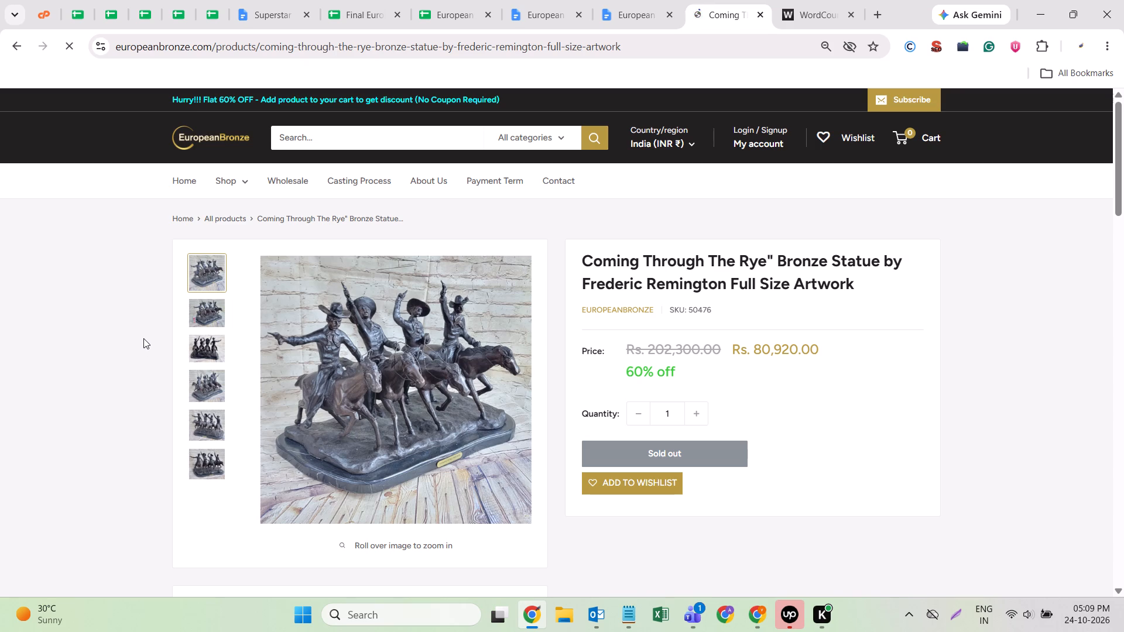
Return to the content document and add another empty line below Tab 7's keyword table.
click(630, 16)
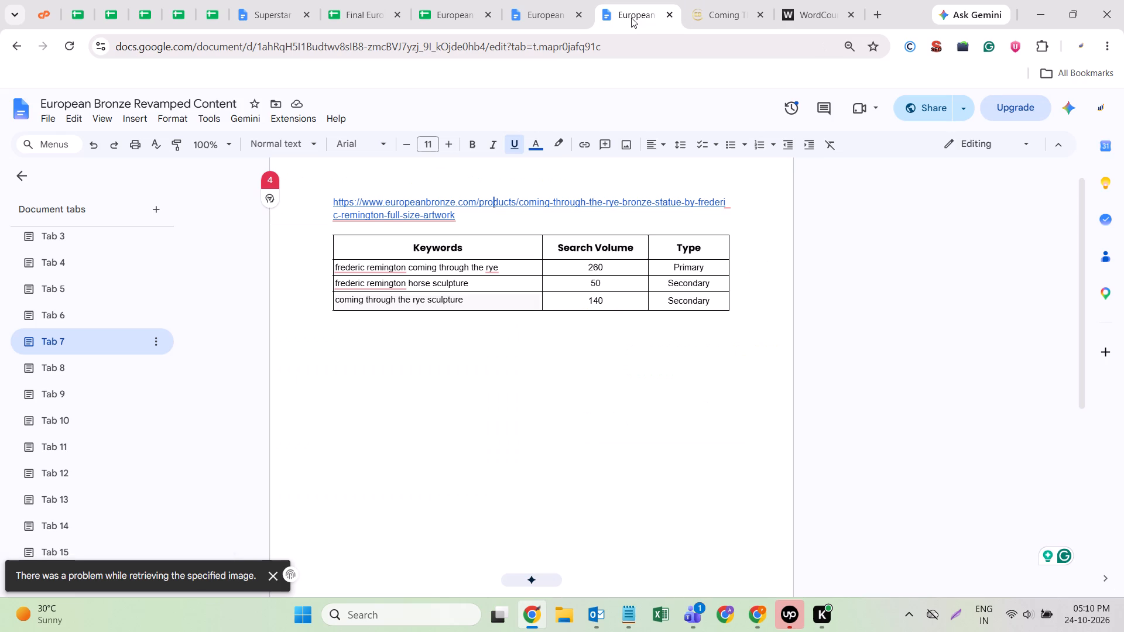
click(479, 341)
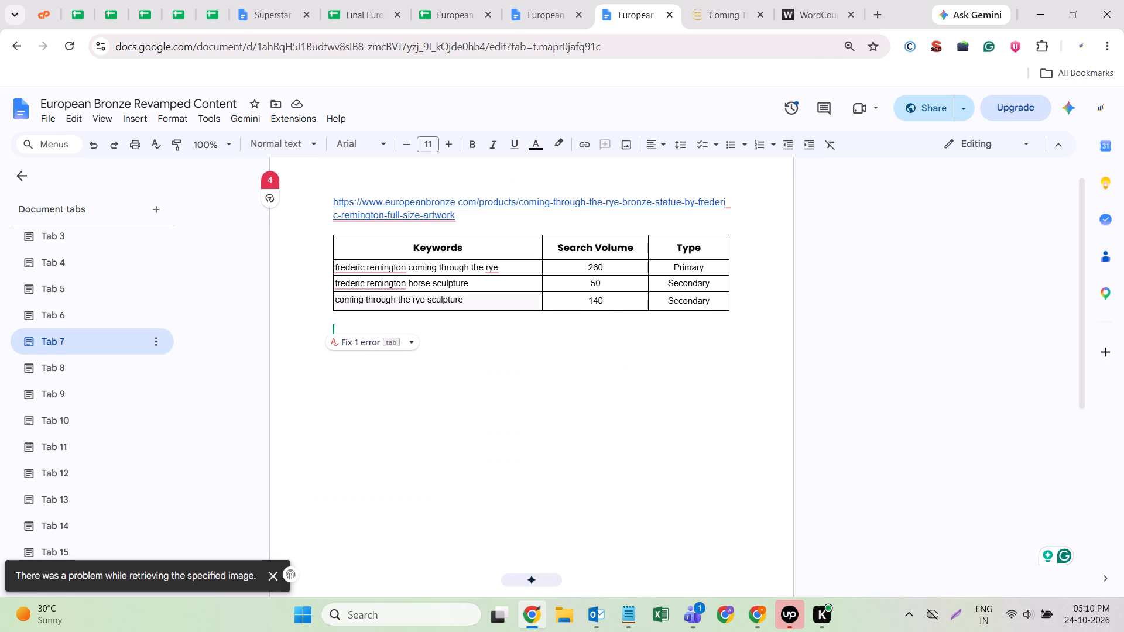
click(481, 327)
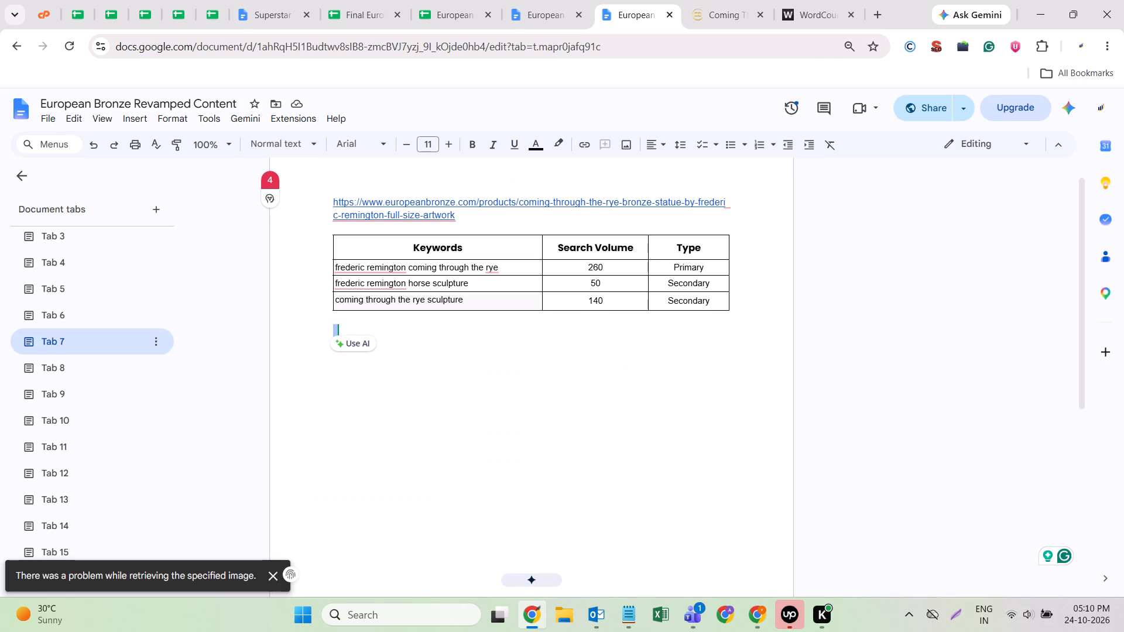
key(Down)
key(Down)
key(Down)
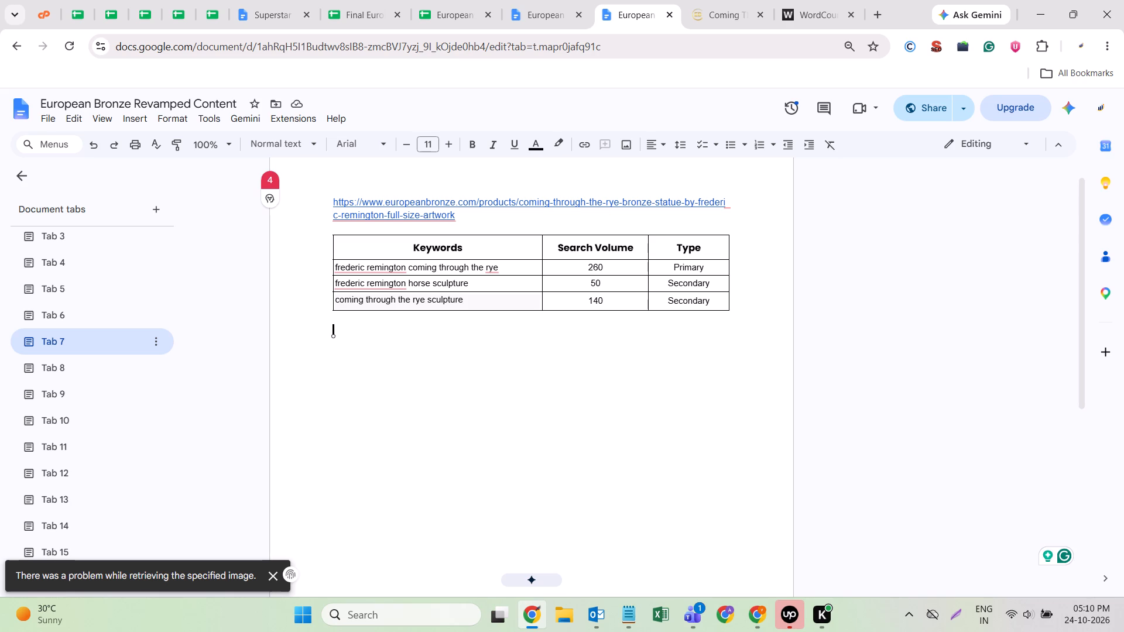
key(Return)
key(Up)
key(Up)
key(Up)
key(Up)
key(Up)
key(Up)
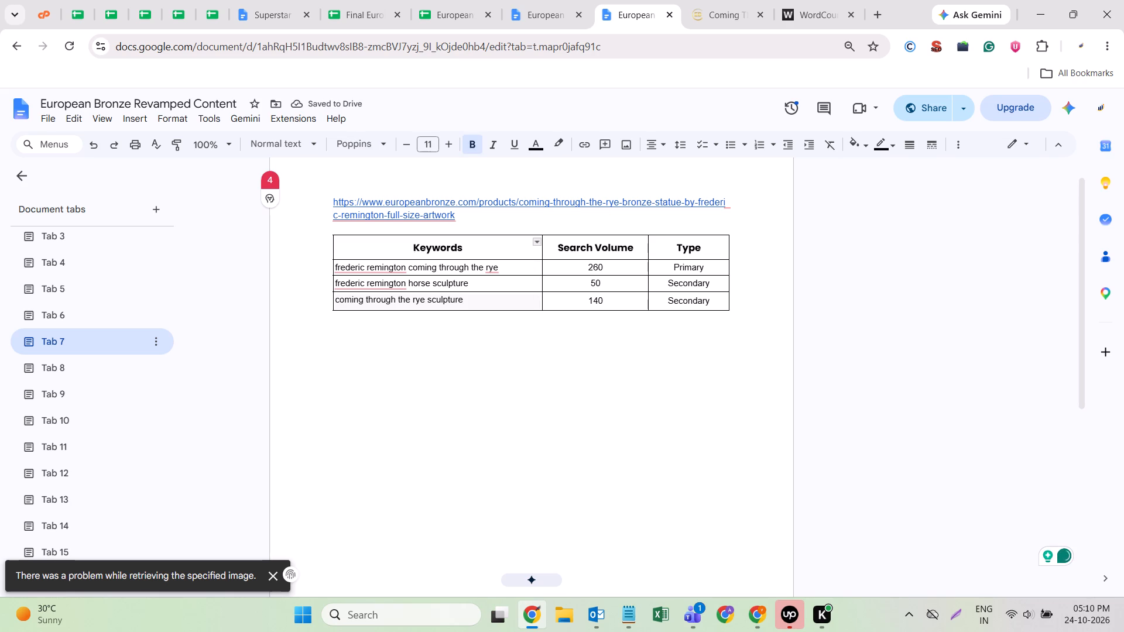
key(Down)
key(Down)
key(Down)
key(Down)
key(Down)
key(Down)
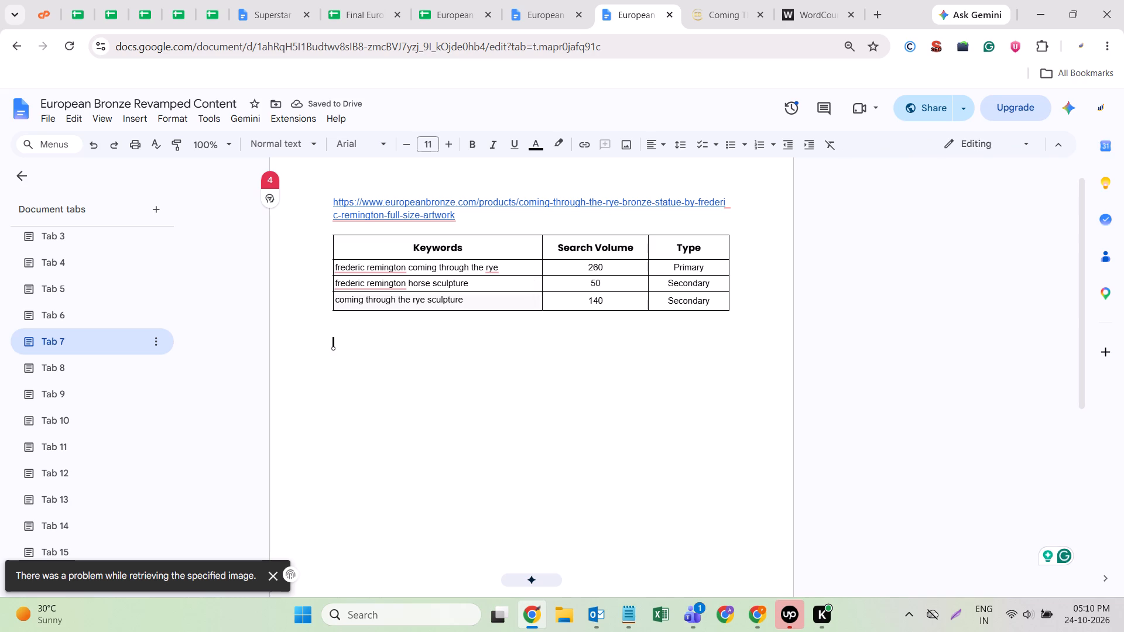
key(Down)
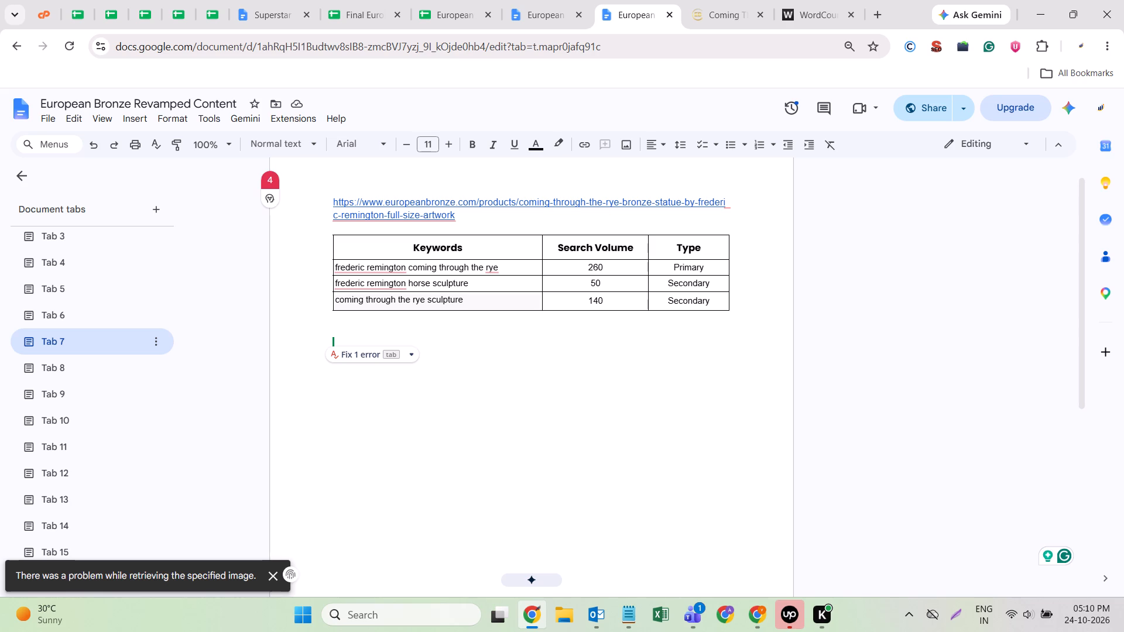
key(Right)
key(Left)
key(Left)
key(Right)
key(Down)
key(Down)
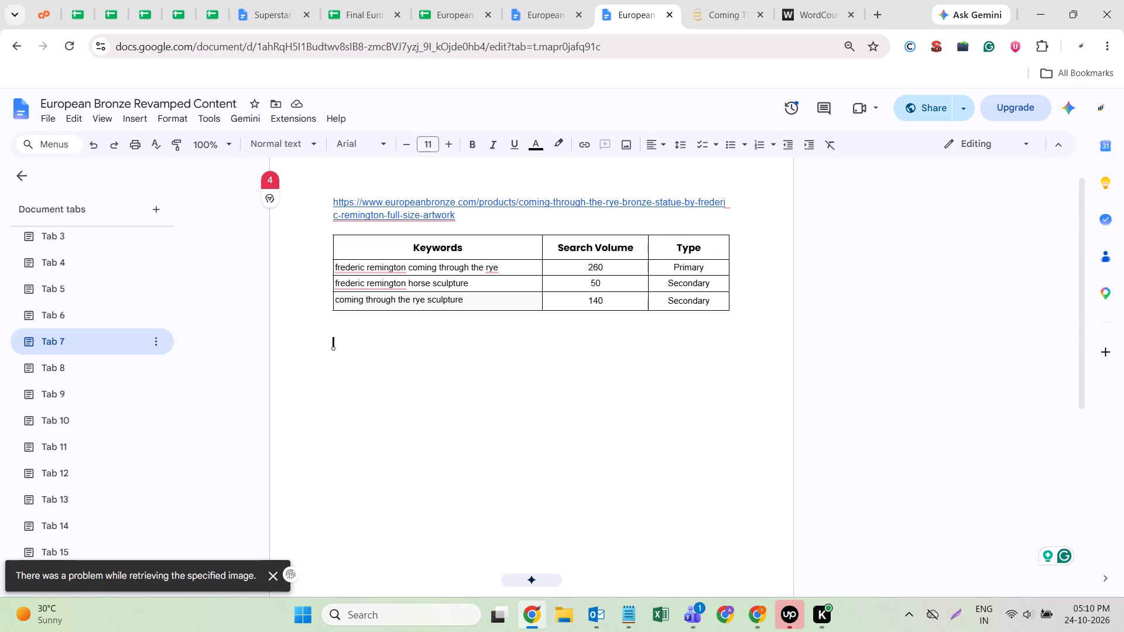
Open the product page from Tab 7's link and examine the Coming Through the Rye statue's specifications and description.
click(555, 205)
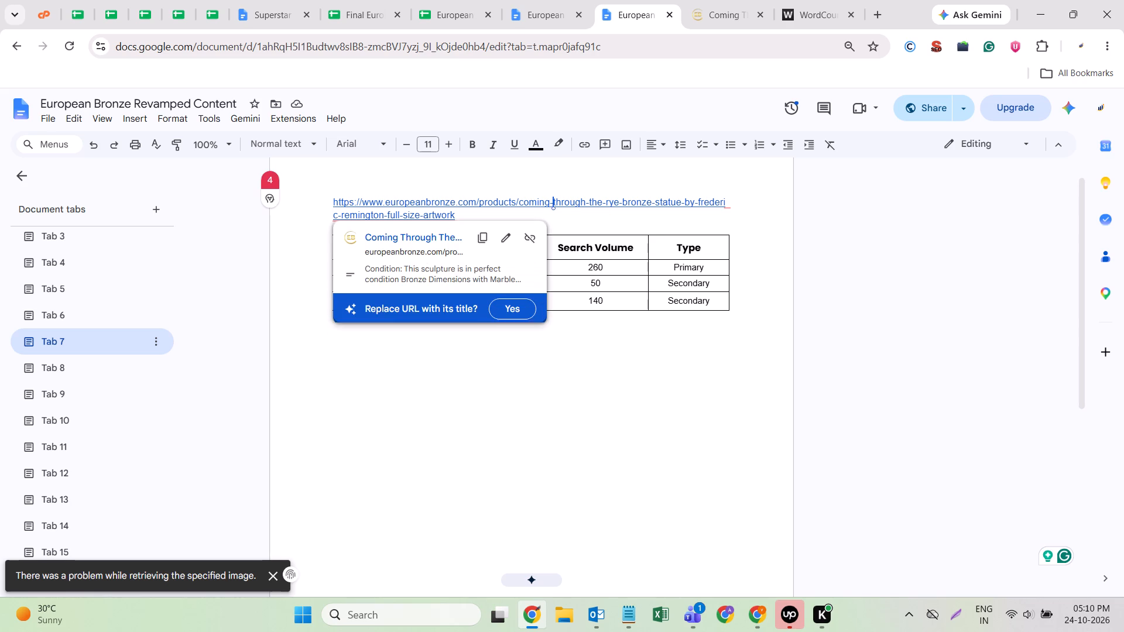
click(445, 238)
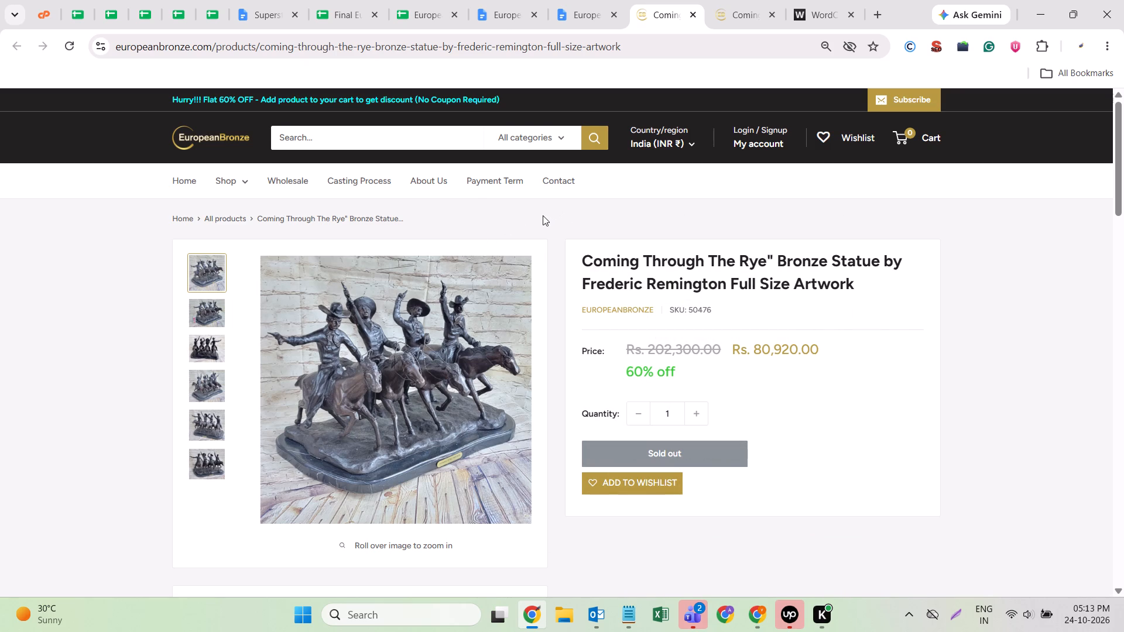
scroll(540, 215, down, 7)
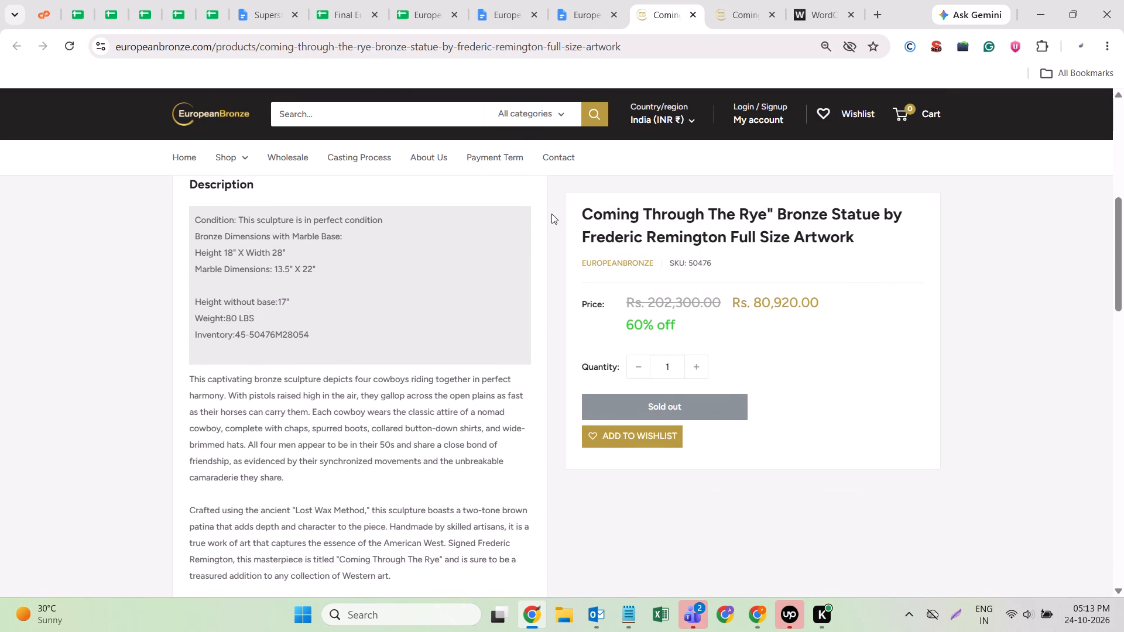
scroll(554, 228, up, 6)
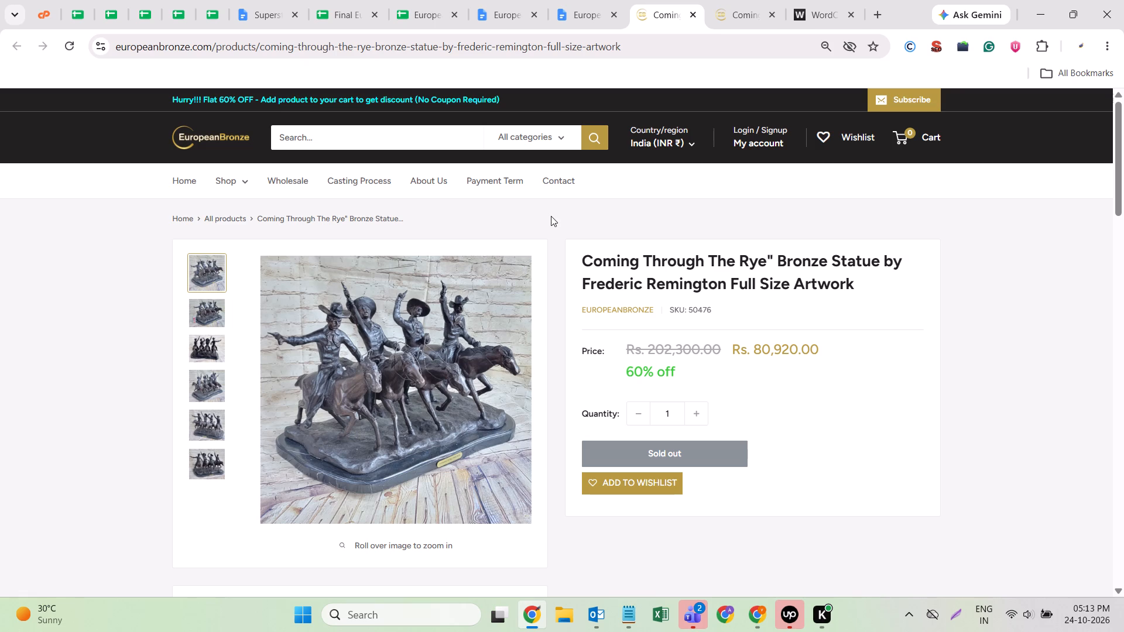
Copy the Coming Through the Rye product page's web address and return to the content document.
click(482, 45)
key(ctrl+c)
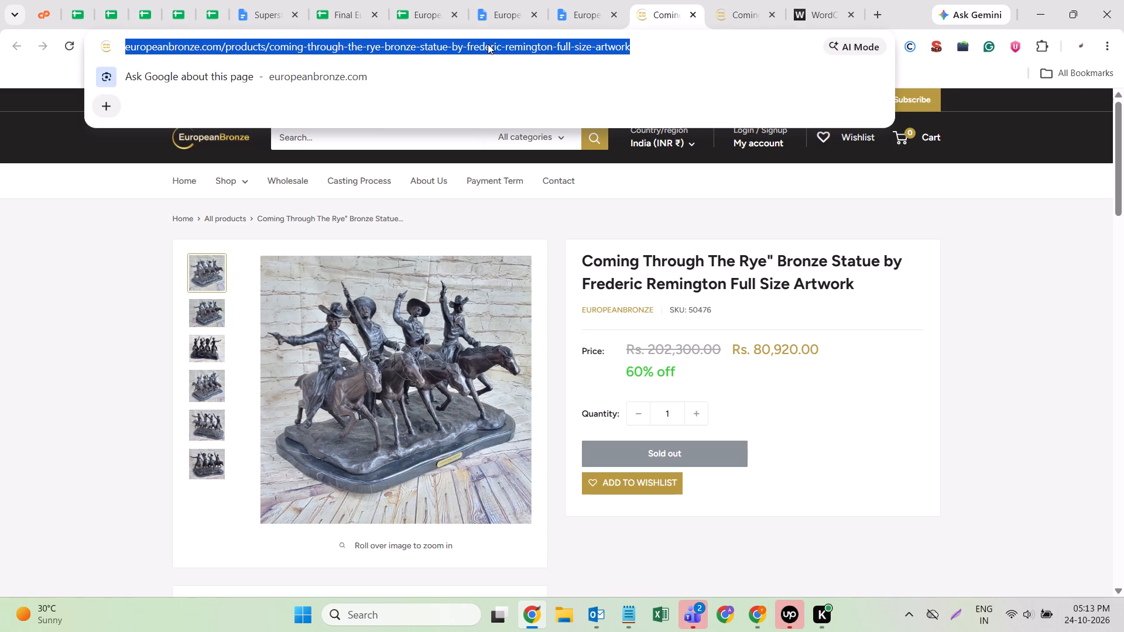
key(ctrl+c)
key(ctrl+c)
key(ctrl+c)
key(ctrl+c)
key(ctrl+c)
key(ctrl+c)
drag(587, 19, 580, 15)
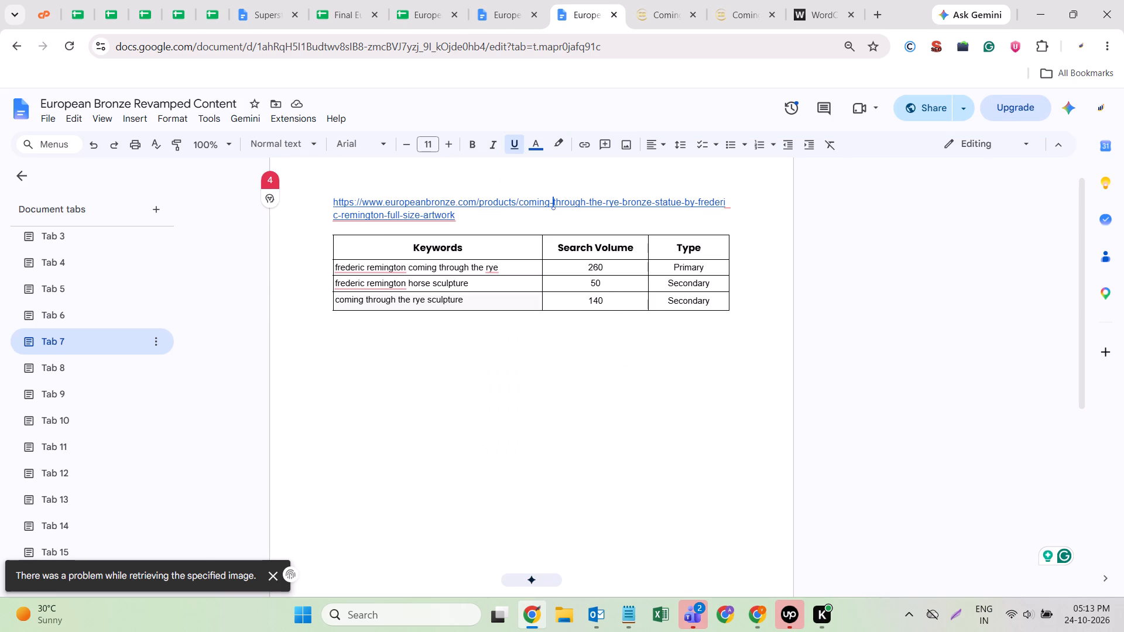
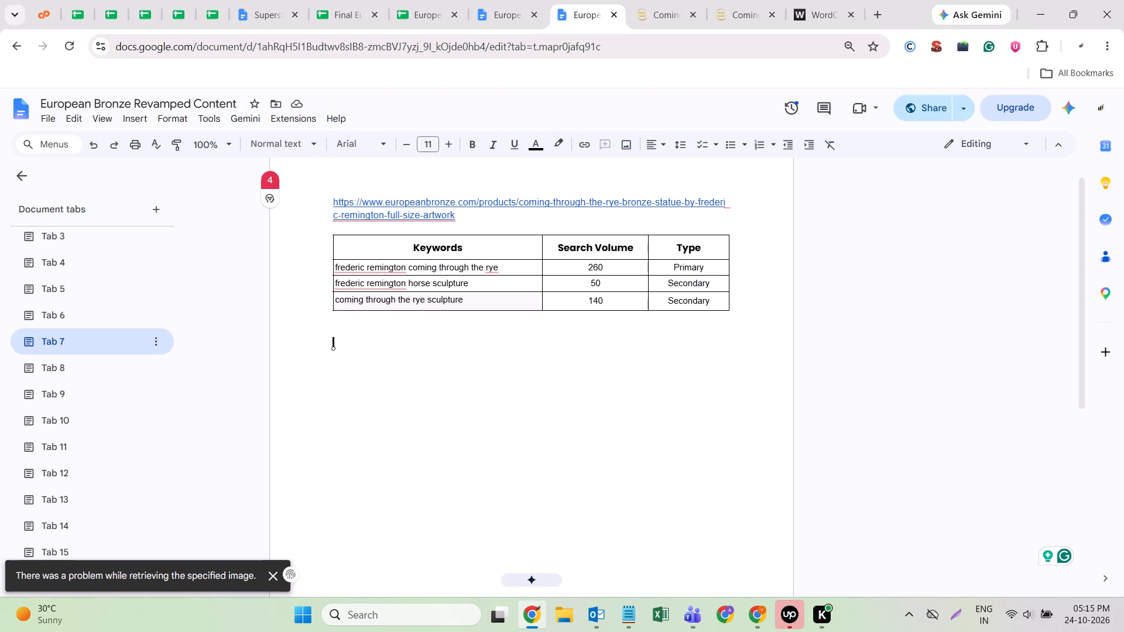
Copy the Coming Through the Rye product link above Tab 7's keyword table.
click(528, 205)
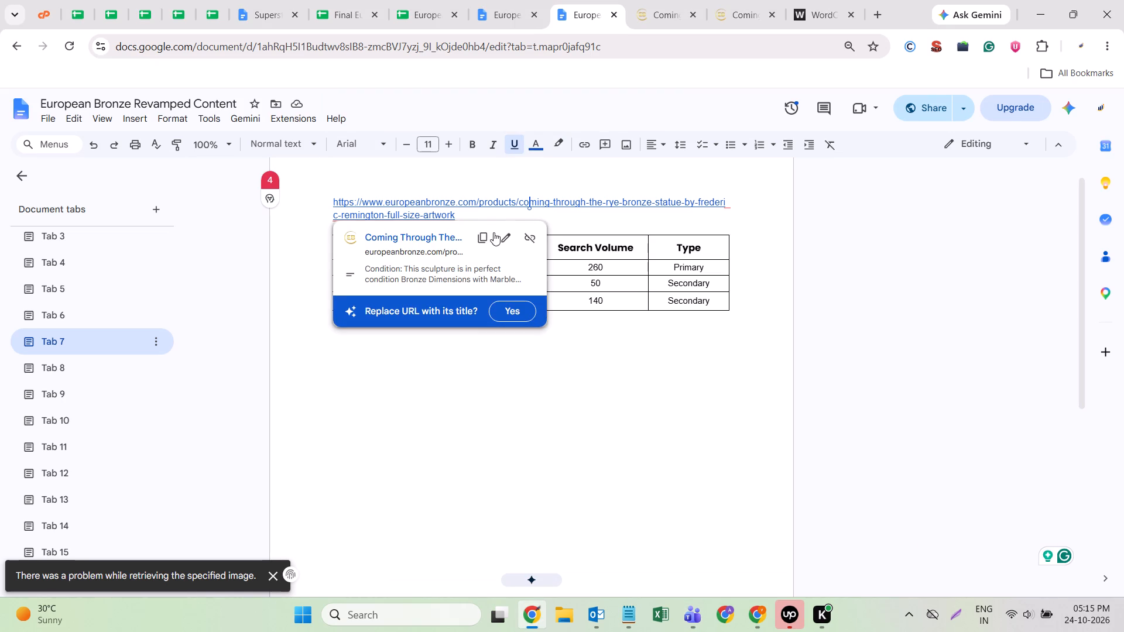
drag(485, 239, 477, 241)
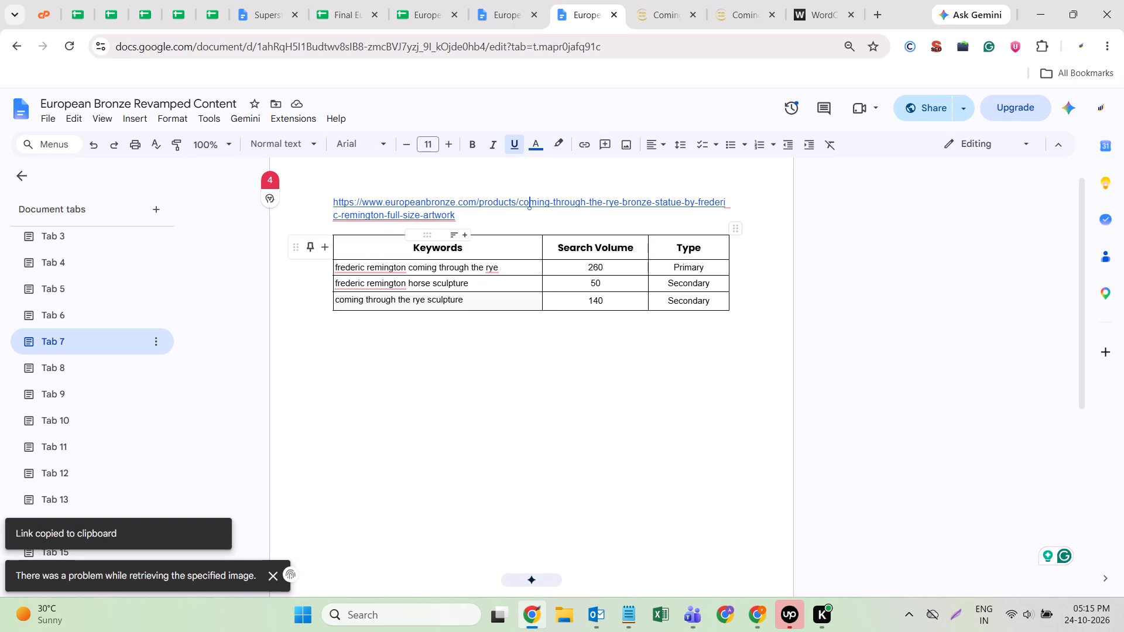
click(458, 365)
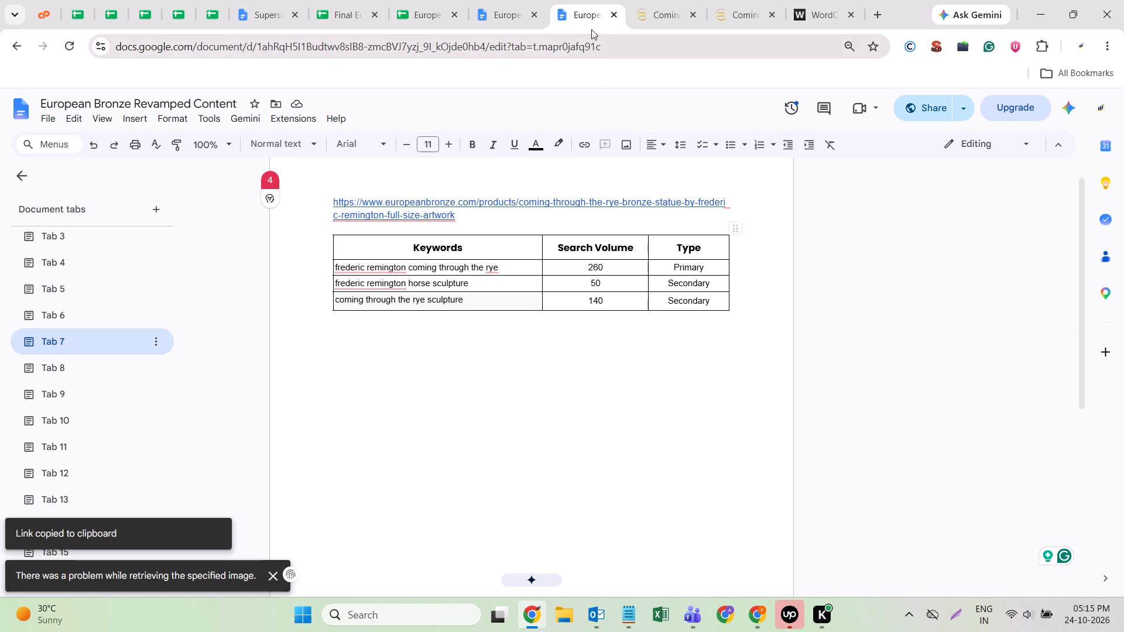
Close the European Bronze Content Revamp (Batch 6- 101 to 120) document, leaving the Revamped Content document open.
click(506, 23)
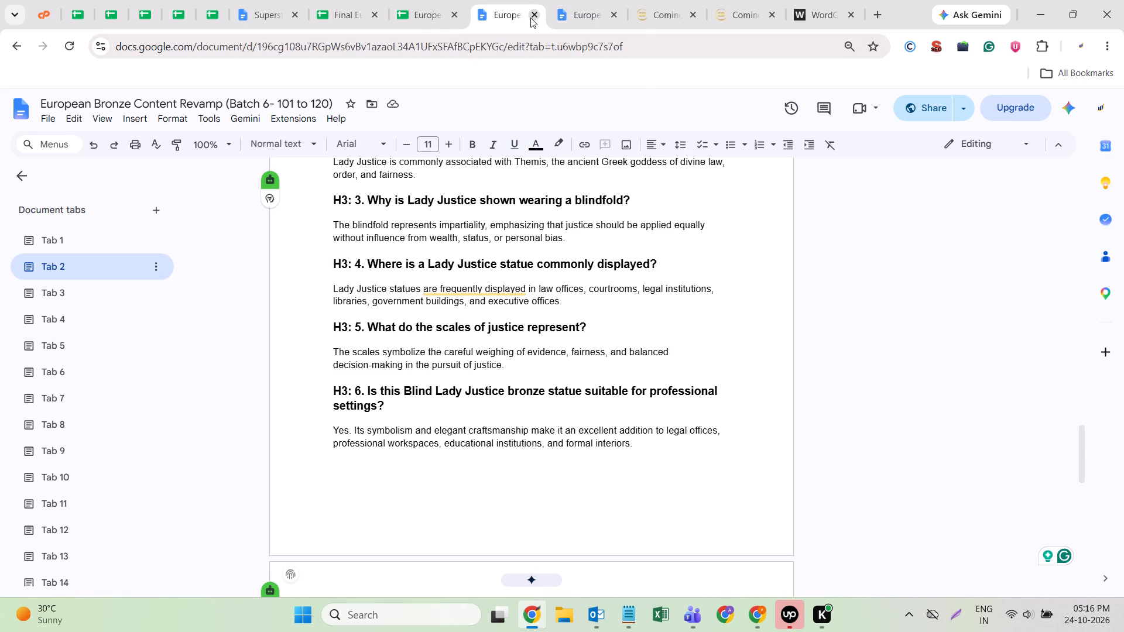
drag(532, 16, 529, 11)
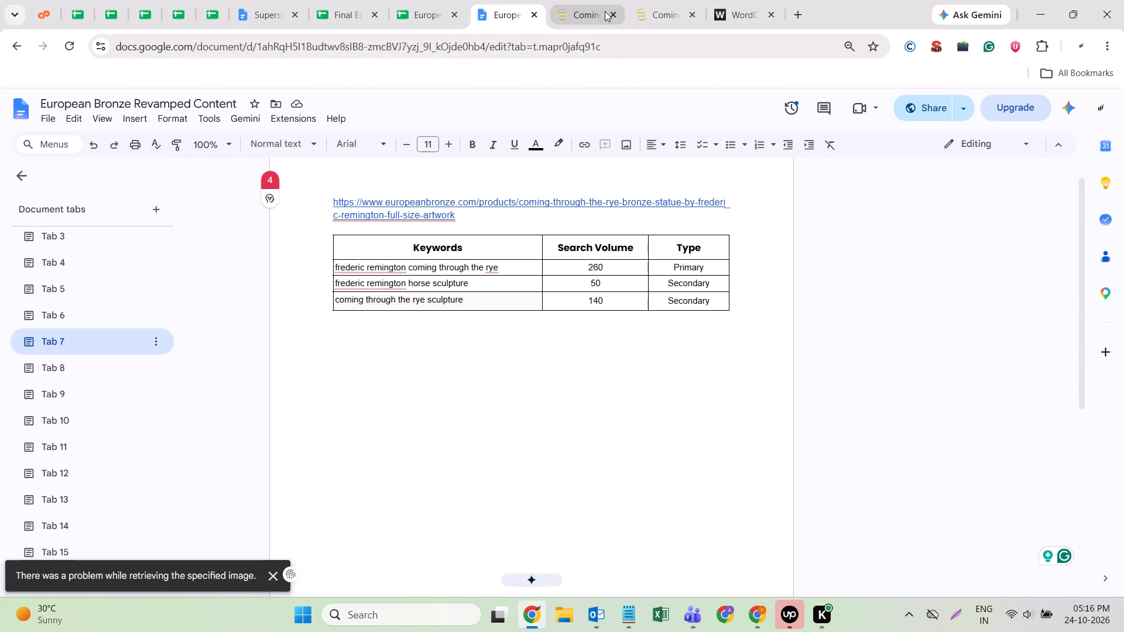
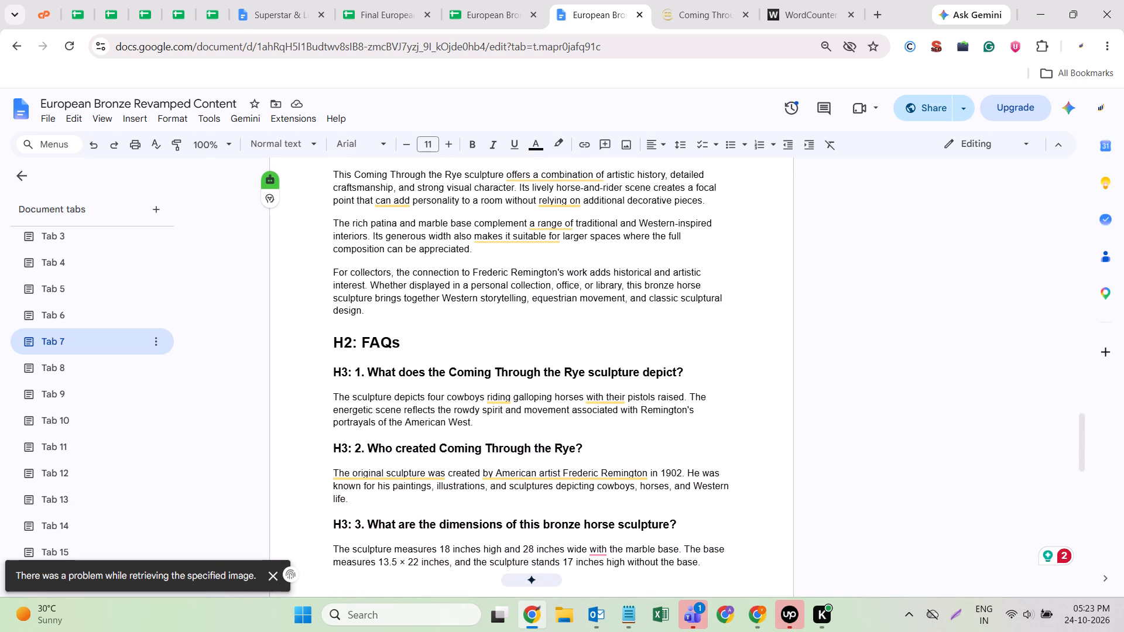
scroll(597, 259, down, 2)
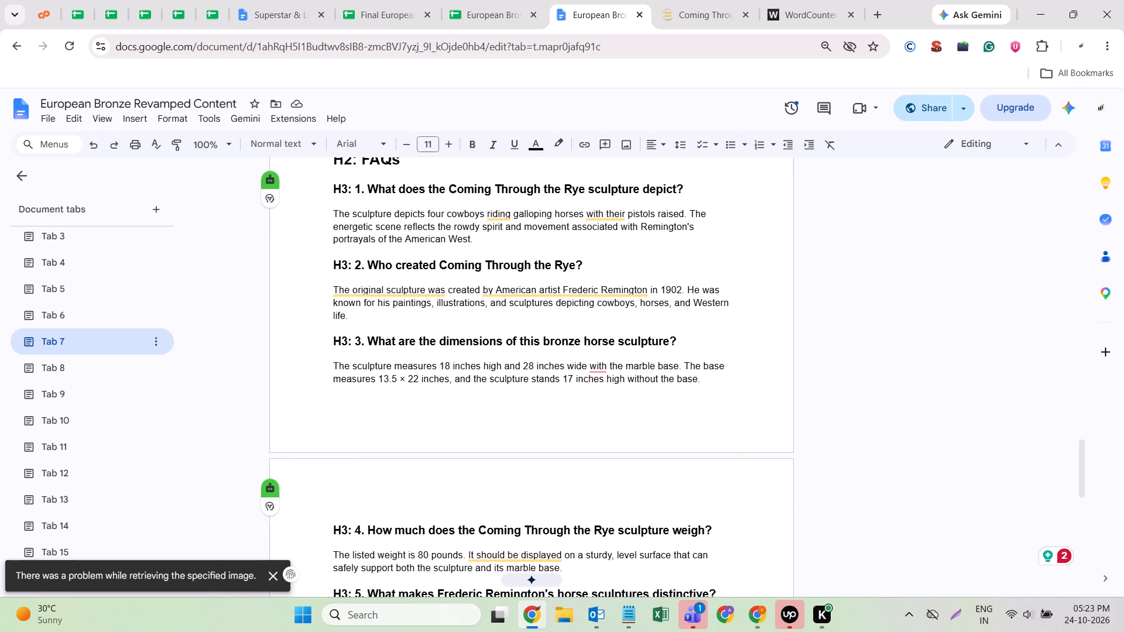
scroll(629, 257, down, 3)
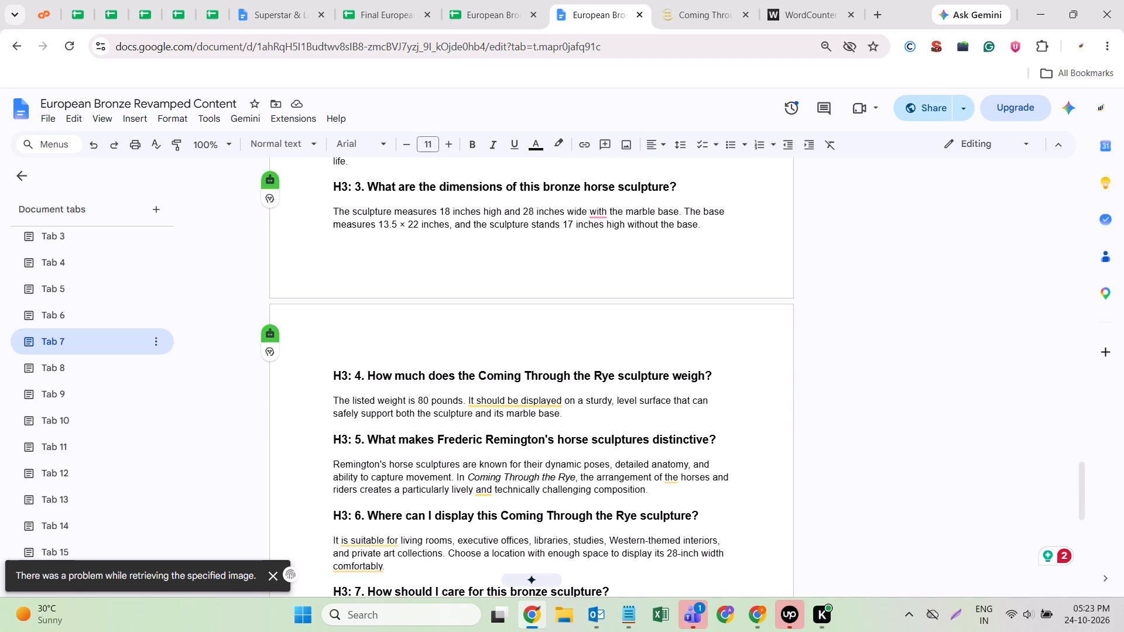
Open LinkedIn in a new browser tab and browse the home feed.
click(528, 623)
click(528, 621)
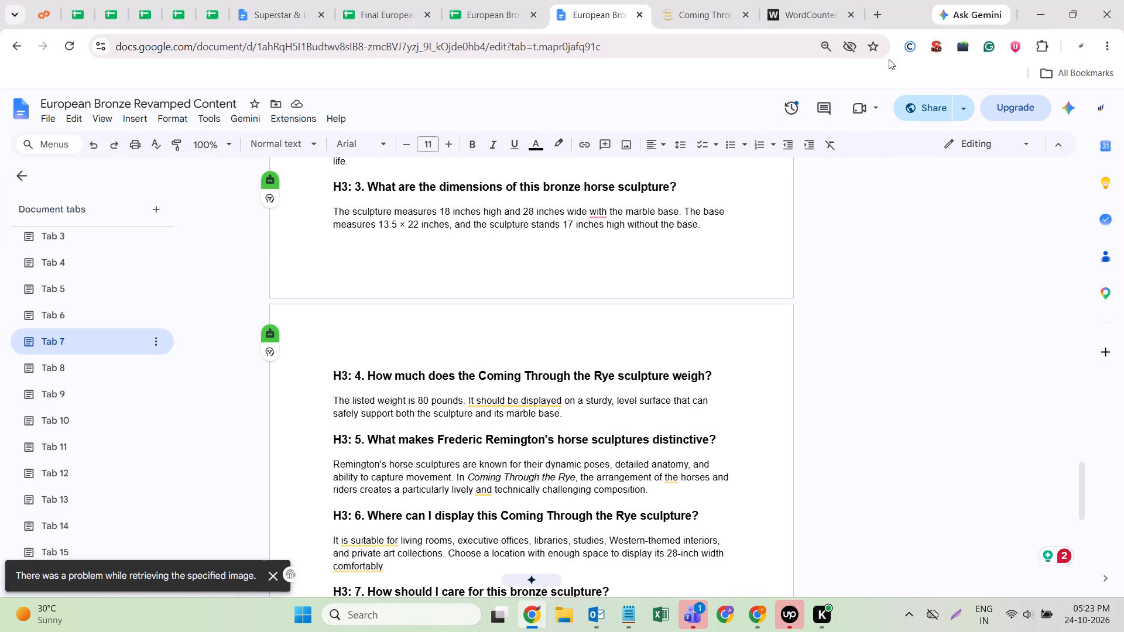
click(876, 11)
drag(786, 49, 791, 53)
key(l)
key(i)
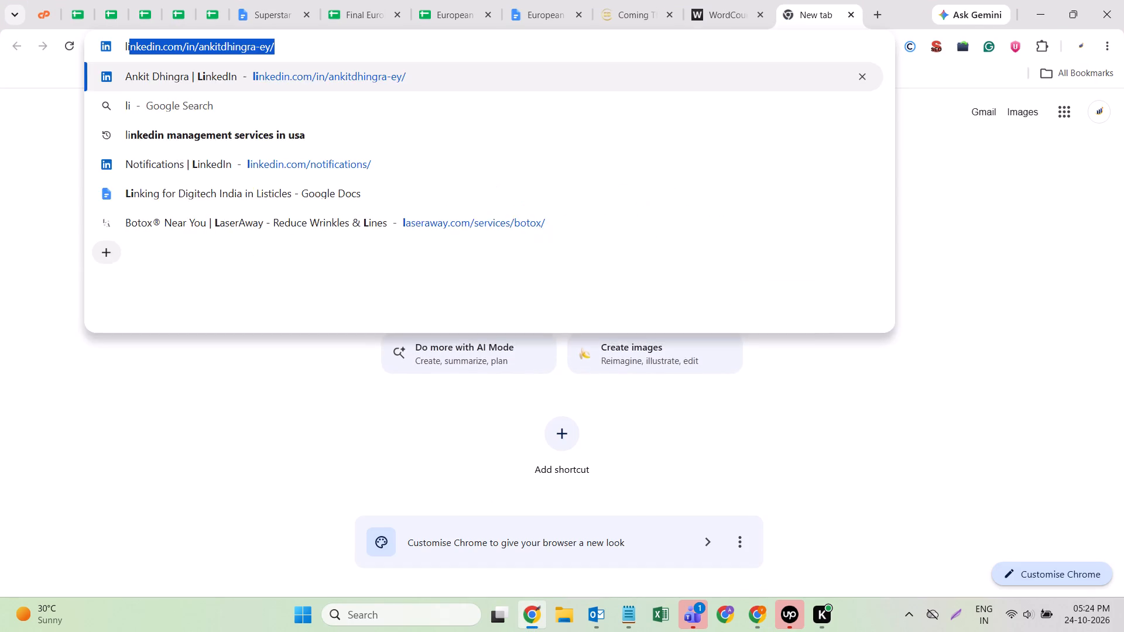
key(Return)
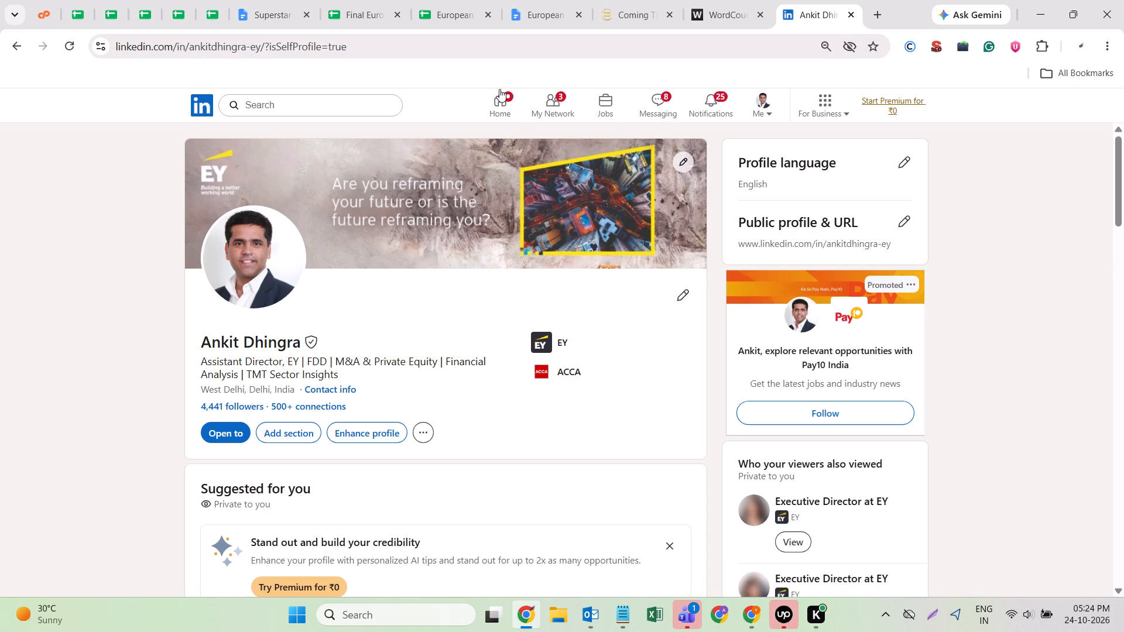
click(495, 117)
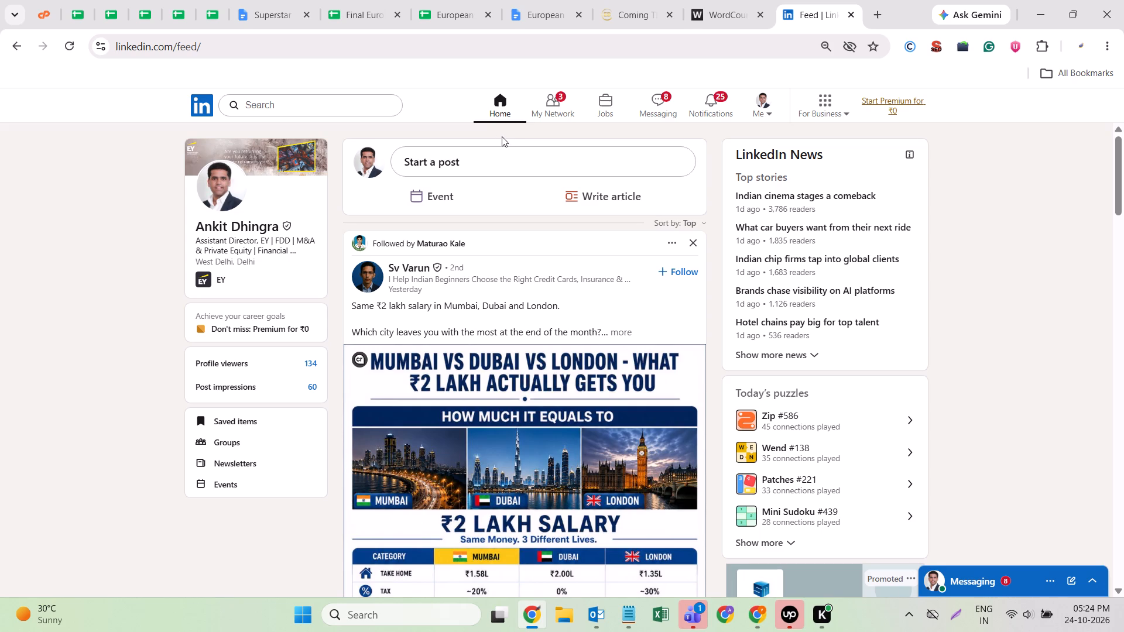
scroll(547, 234, down, 3)
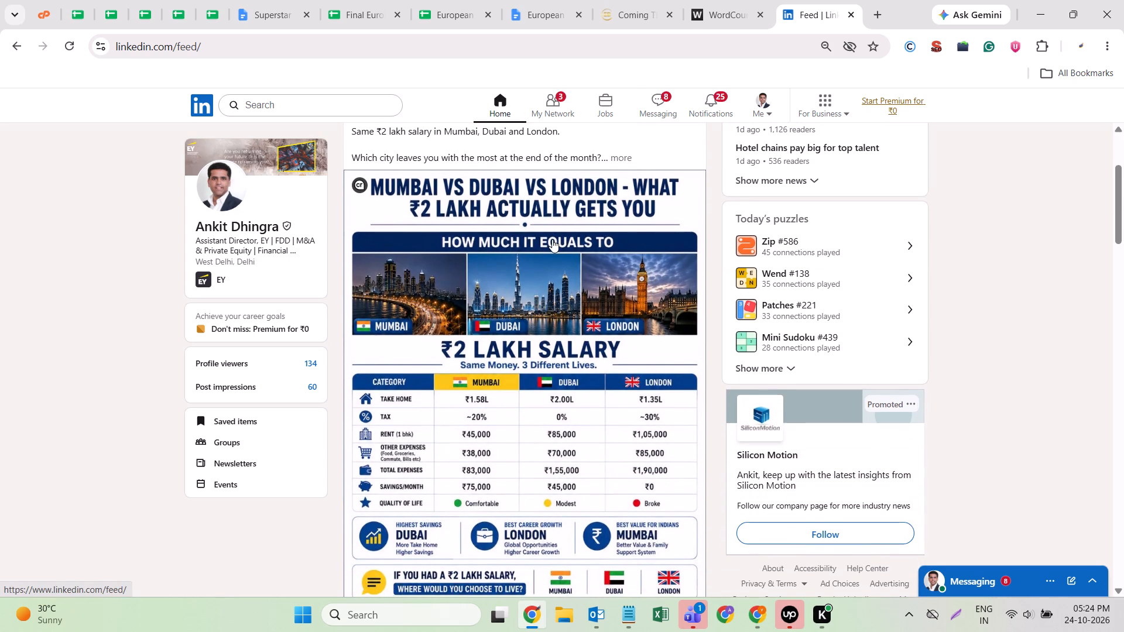
scroll(552, 239, down, 7)
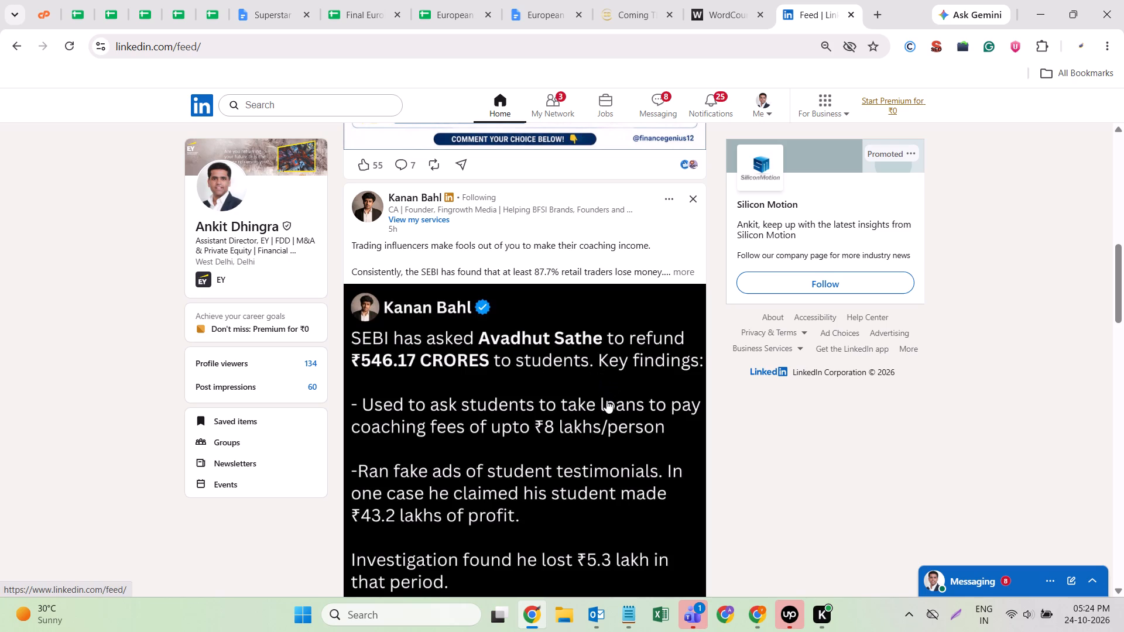
Return to the European Bronze document and remove the italics from "Coming Through the Rye" in the answer to FAQ 5.
click(724, 8)
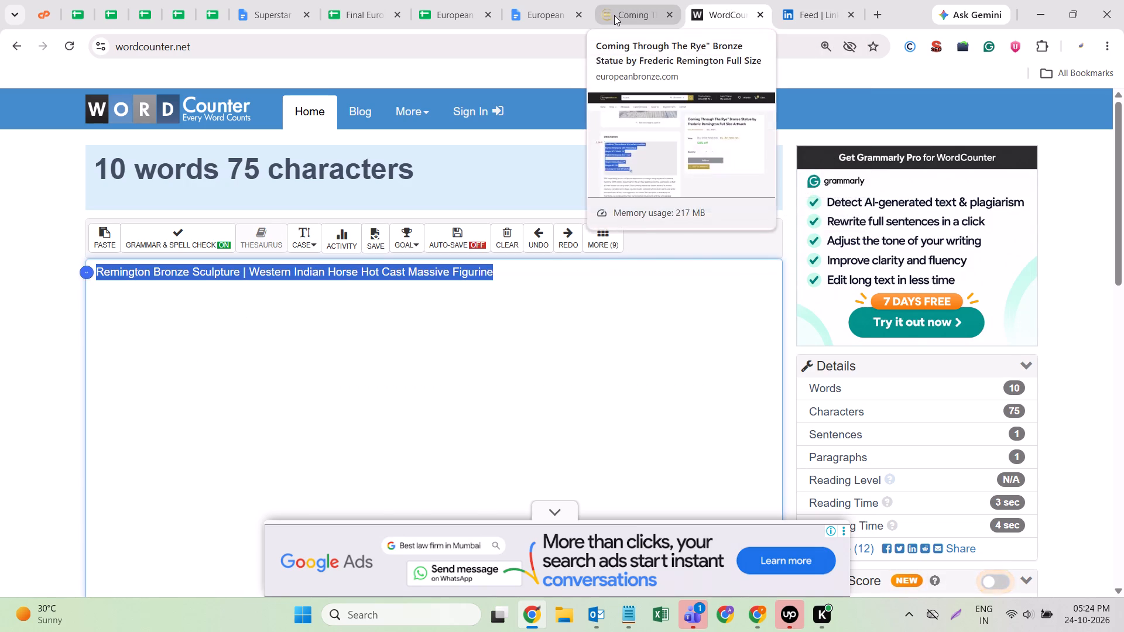
click(614, 15)
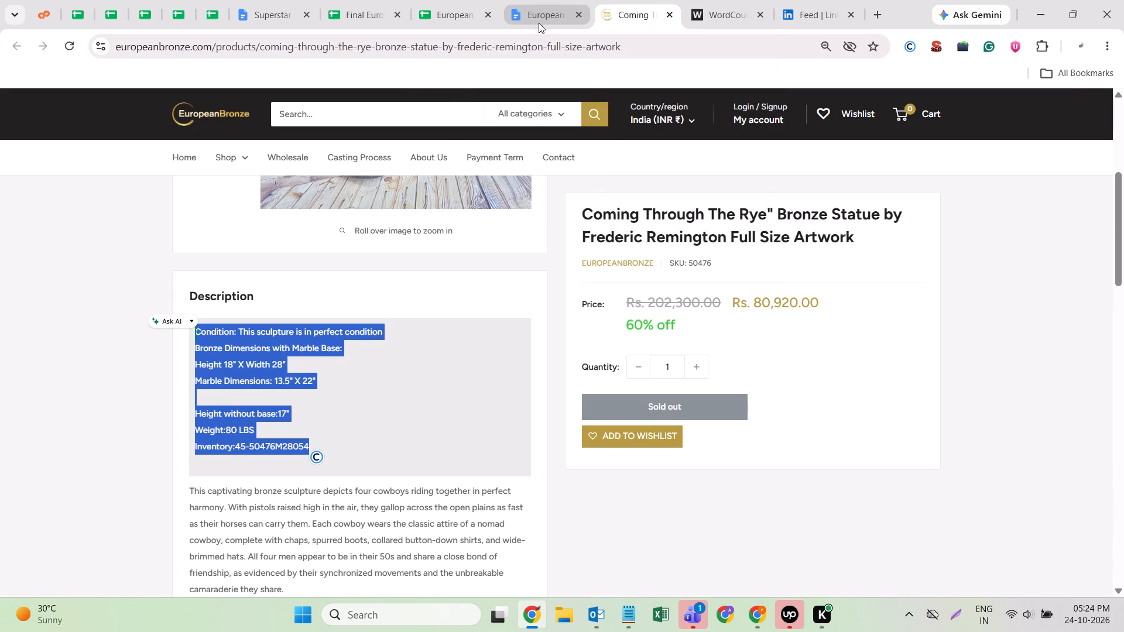
drag(544, 35, 555, 49)
click(534, 17)
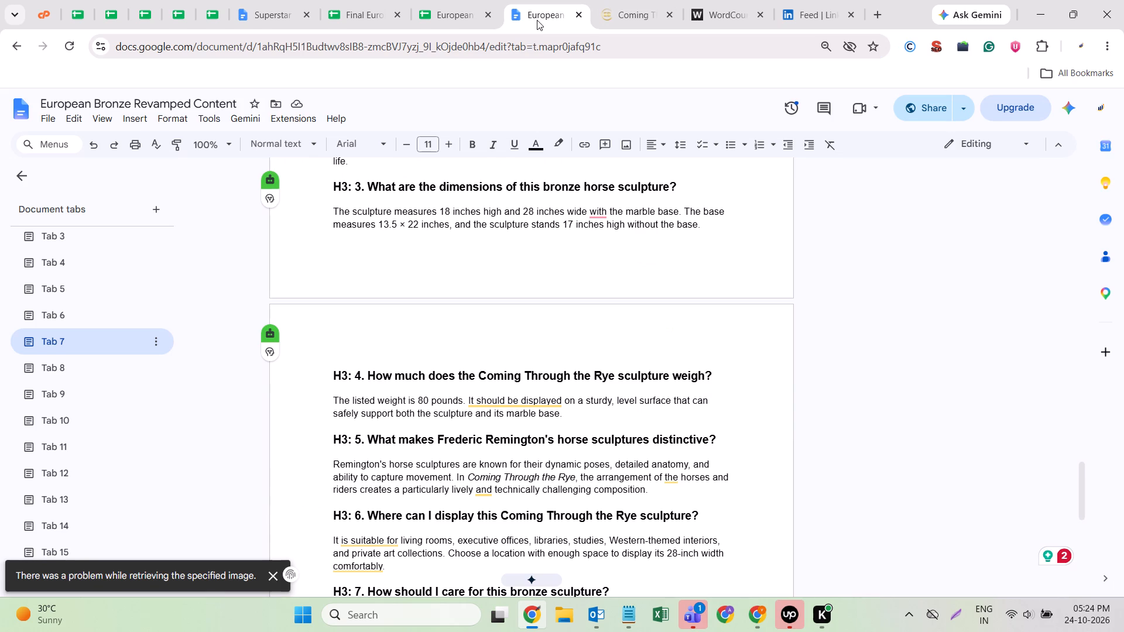
drag(533, 484, 539, 489)
double_click(539, 489)
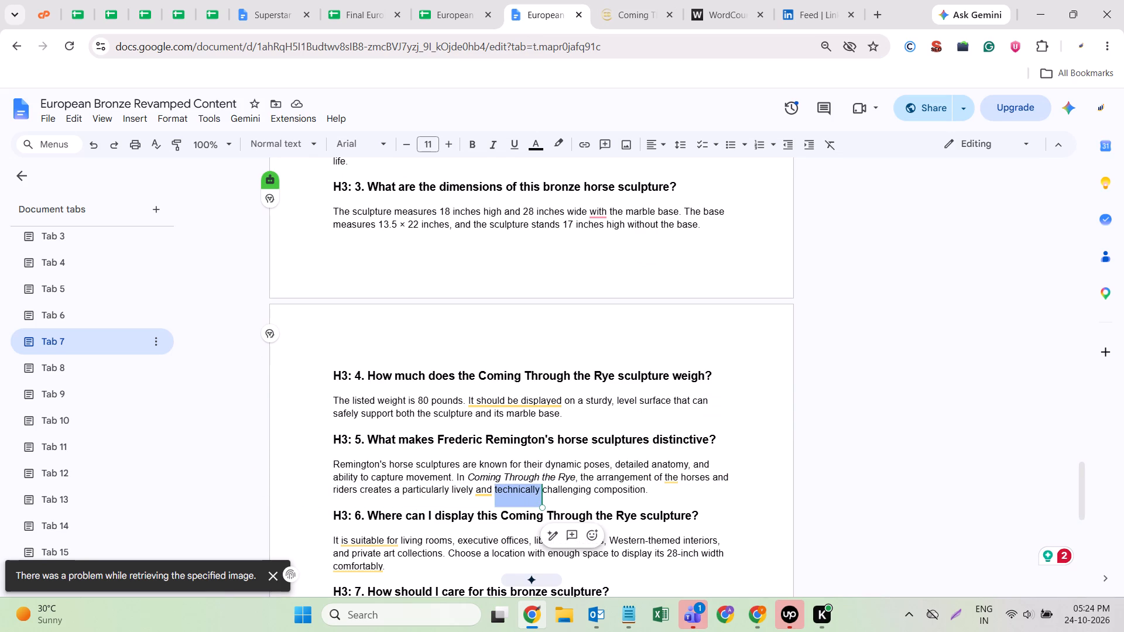
key(Up)
key(Up)
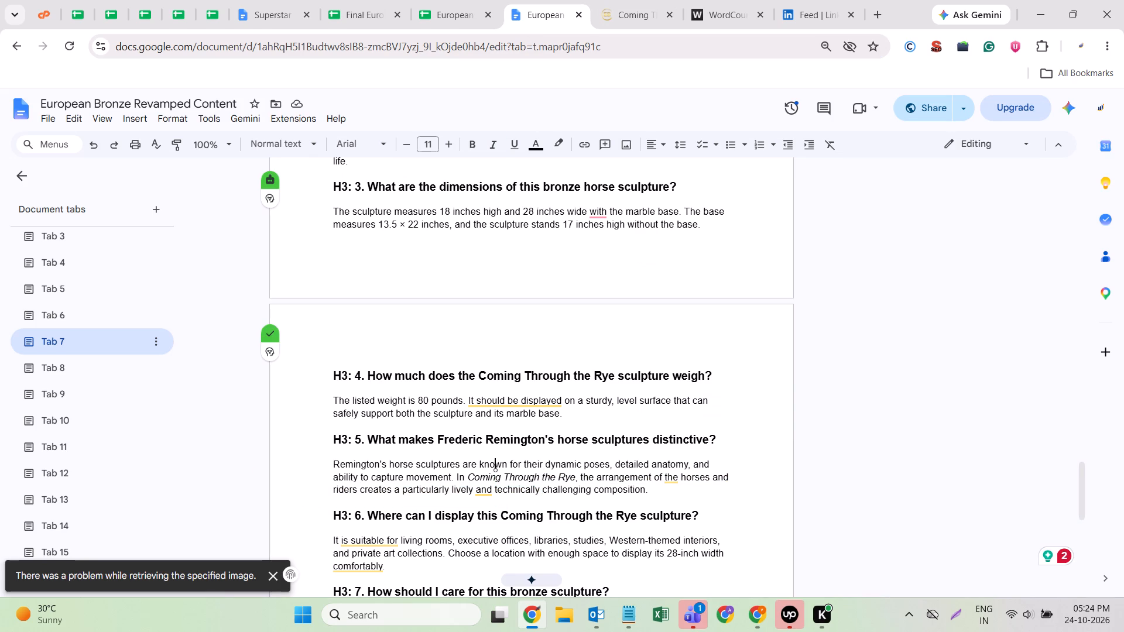
key(shift+Down)
key(shift+Down)
key(ctrl+i)
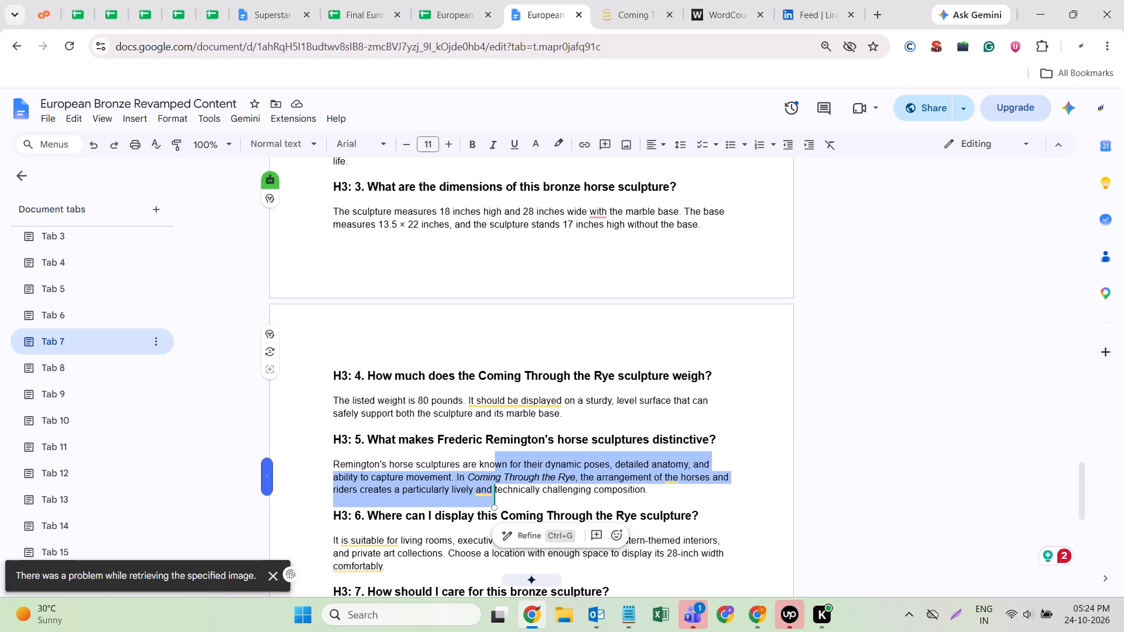
key(ctrl+i)
key(Right)
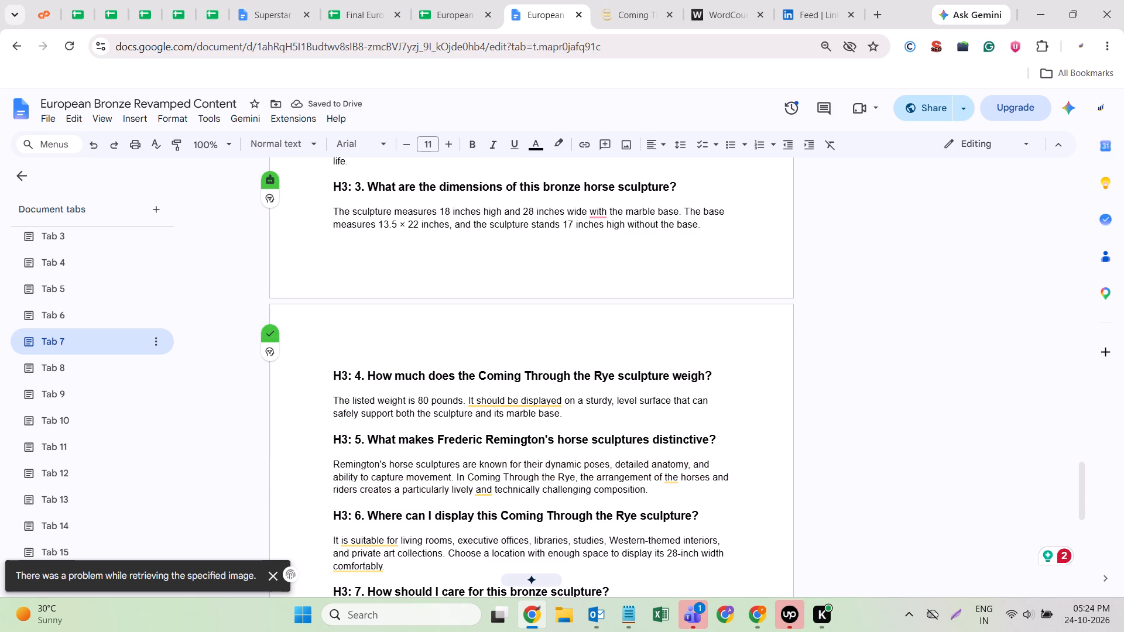
Review the remaining FAQs in Tab 7, and look back over the content up to the keyword table, meta details and product specifications.
scroll(532, 470, down, 2)
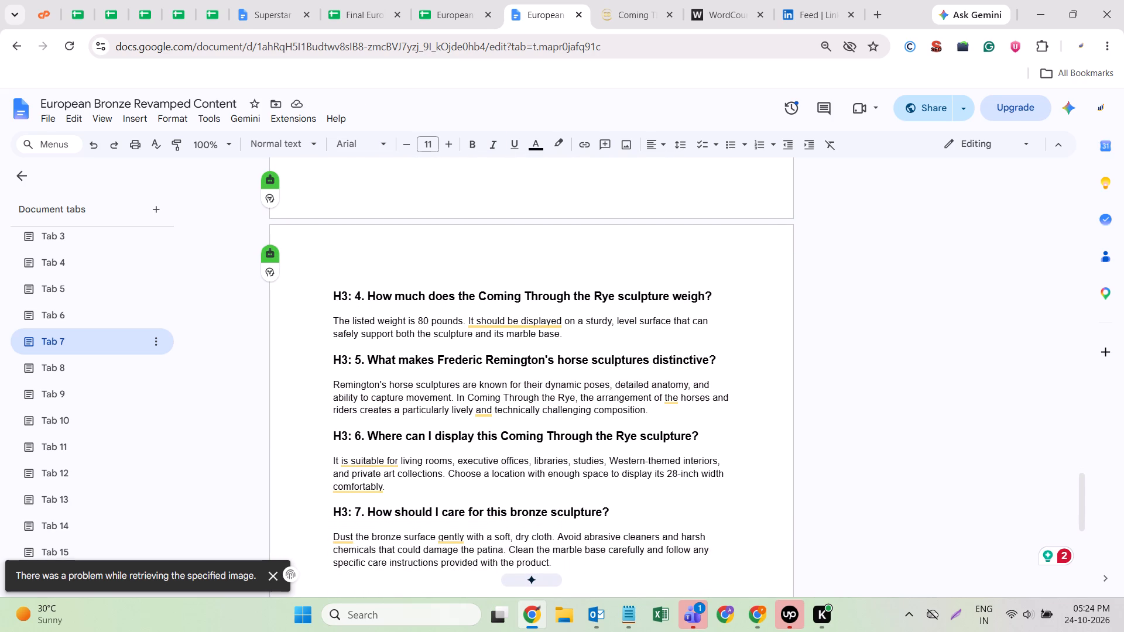
scroll(308, 457, down, 2)
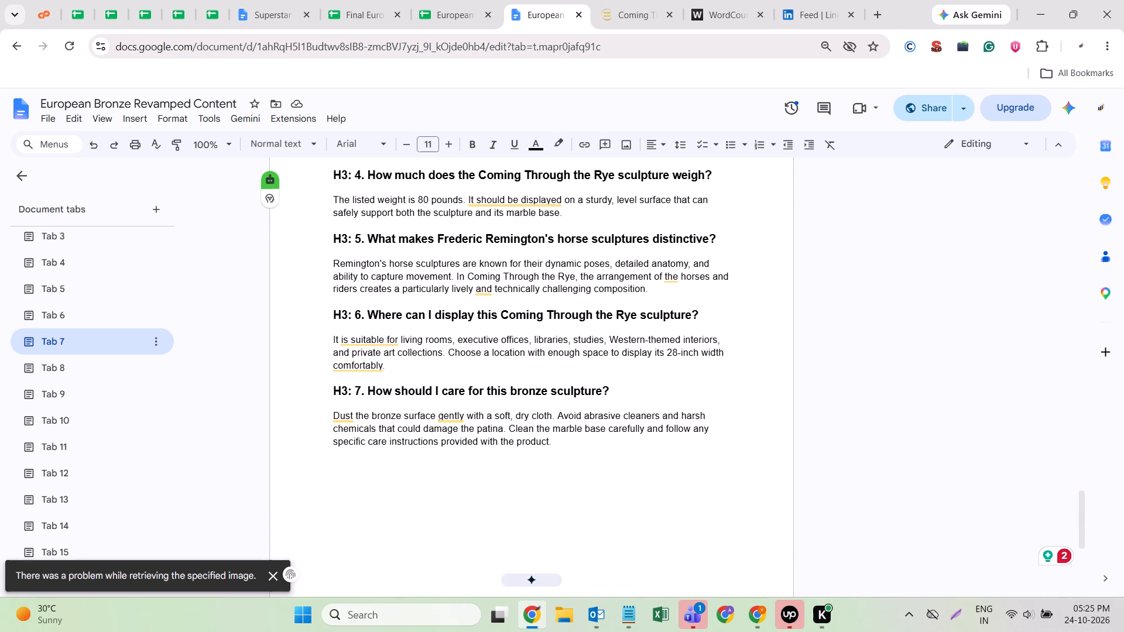
scroll(311, 457, down, 1)
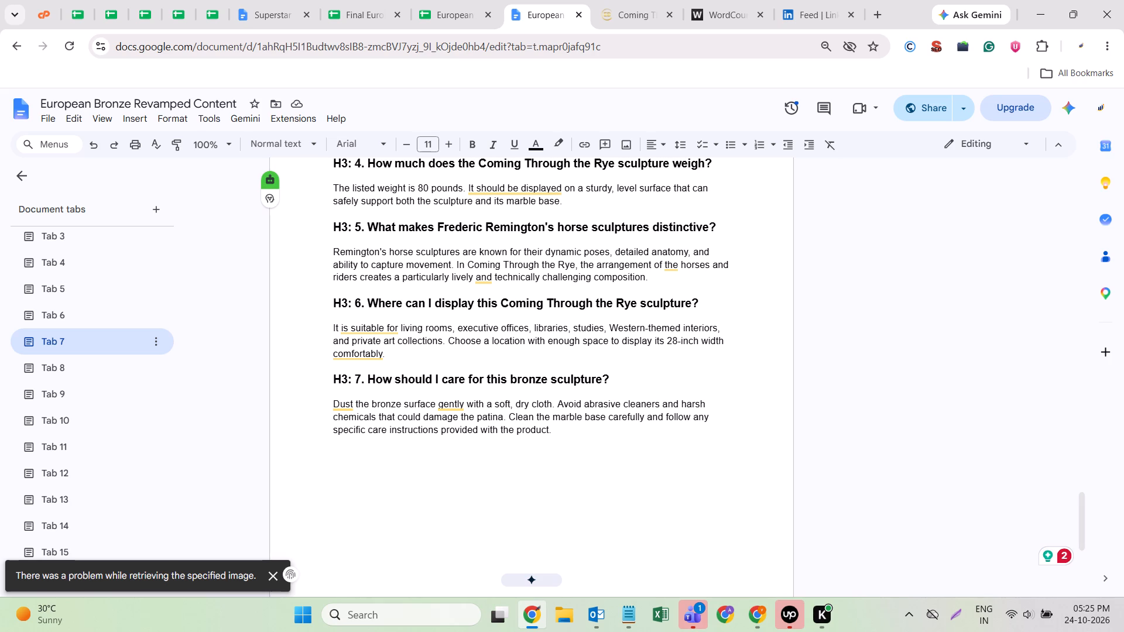
scroll(652, 449, up, 2)
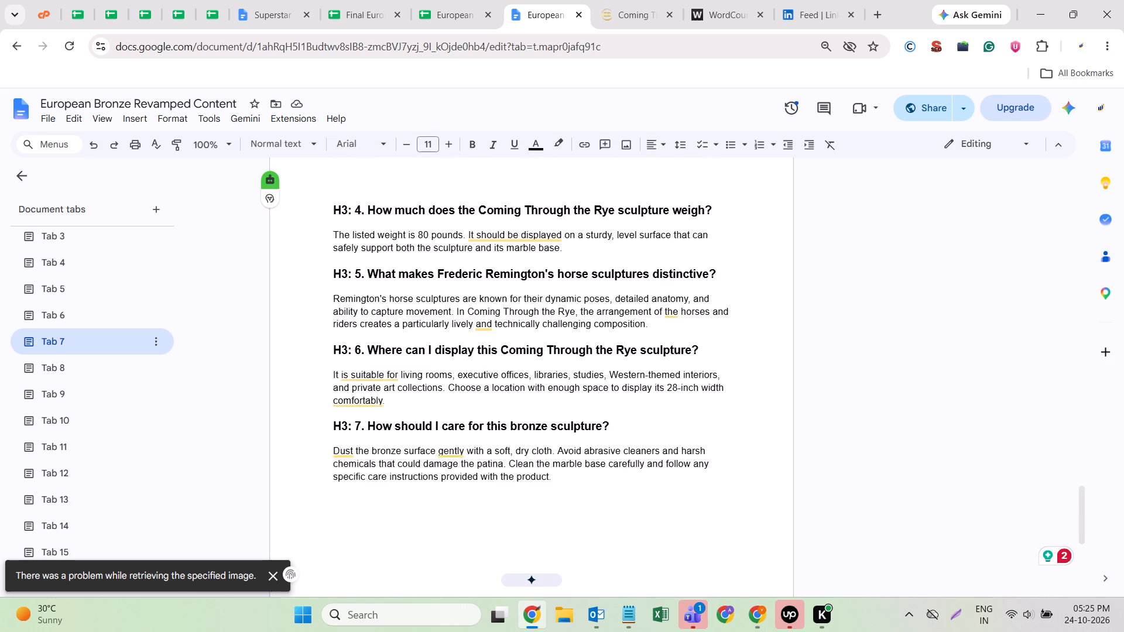
scroll(650, 444, up, 10)
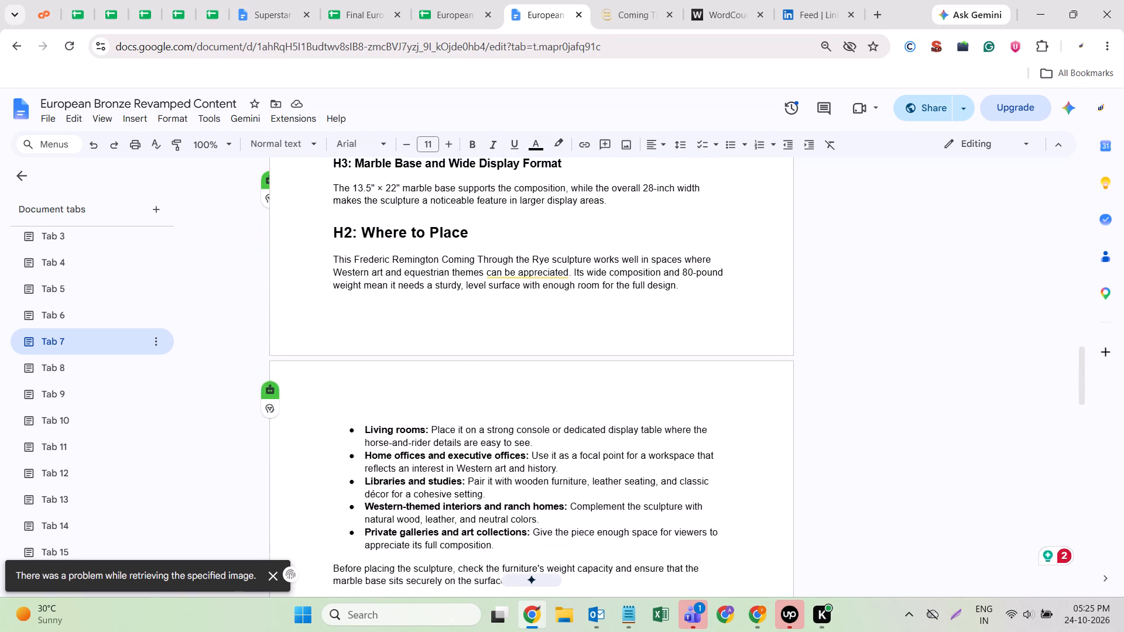
scroll(664, 438, up, 11)
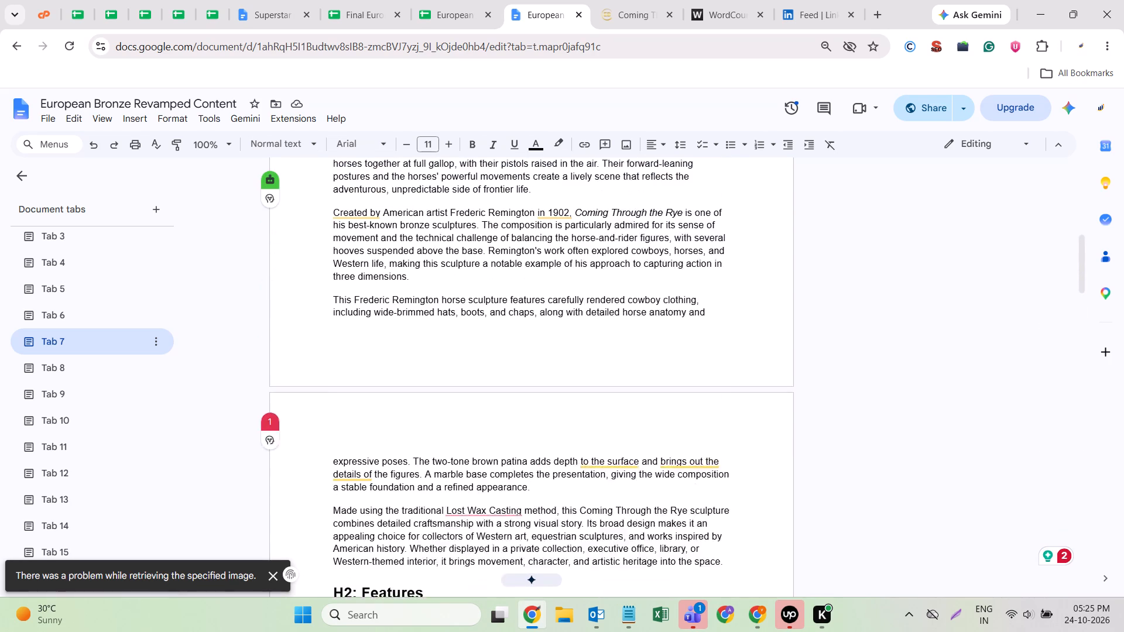
scroll(671, 441, up, 6)
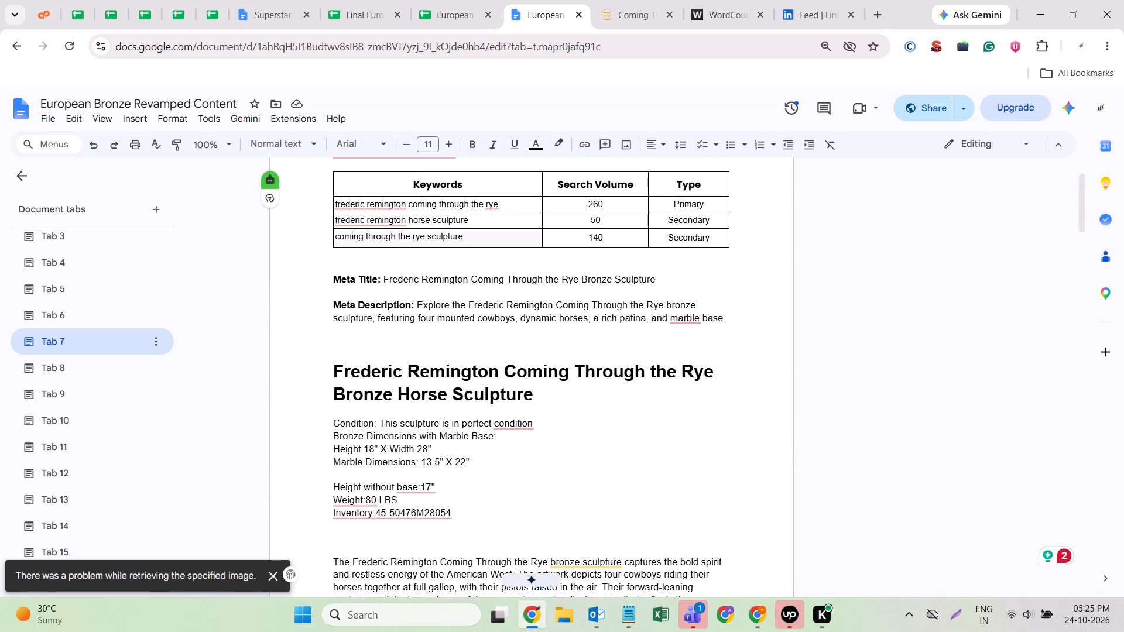
scroll(684, 460, down, 1)
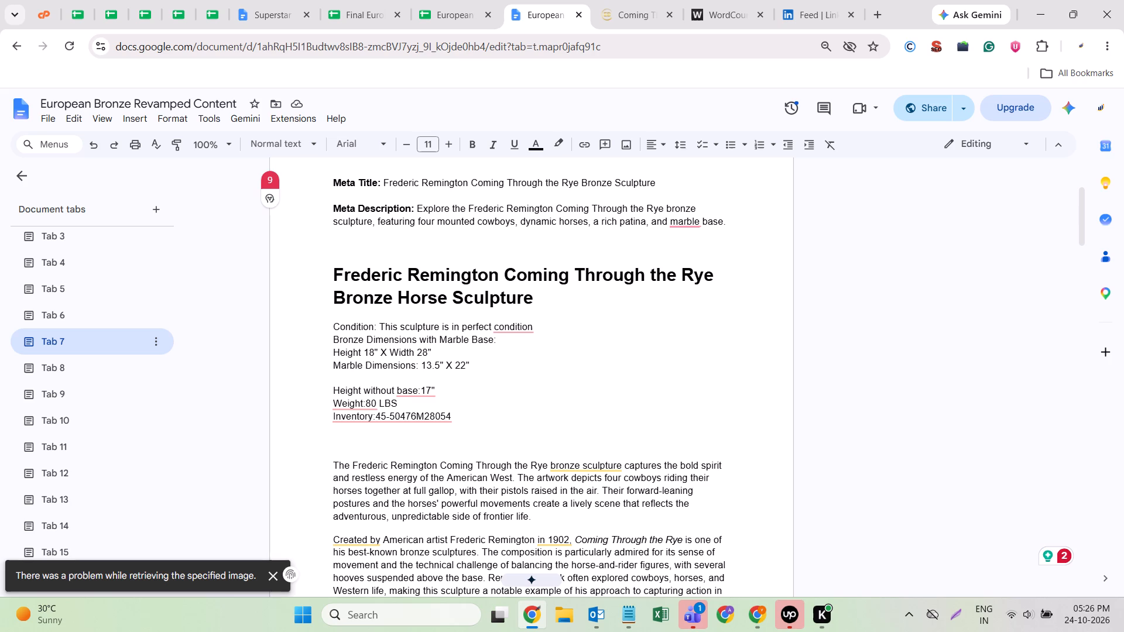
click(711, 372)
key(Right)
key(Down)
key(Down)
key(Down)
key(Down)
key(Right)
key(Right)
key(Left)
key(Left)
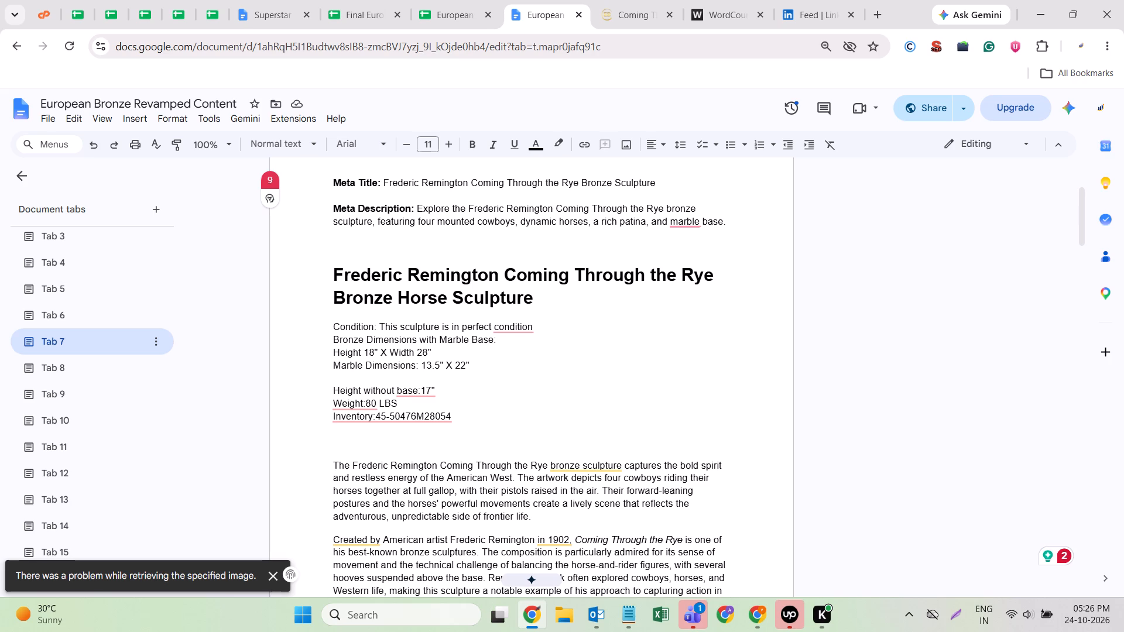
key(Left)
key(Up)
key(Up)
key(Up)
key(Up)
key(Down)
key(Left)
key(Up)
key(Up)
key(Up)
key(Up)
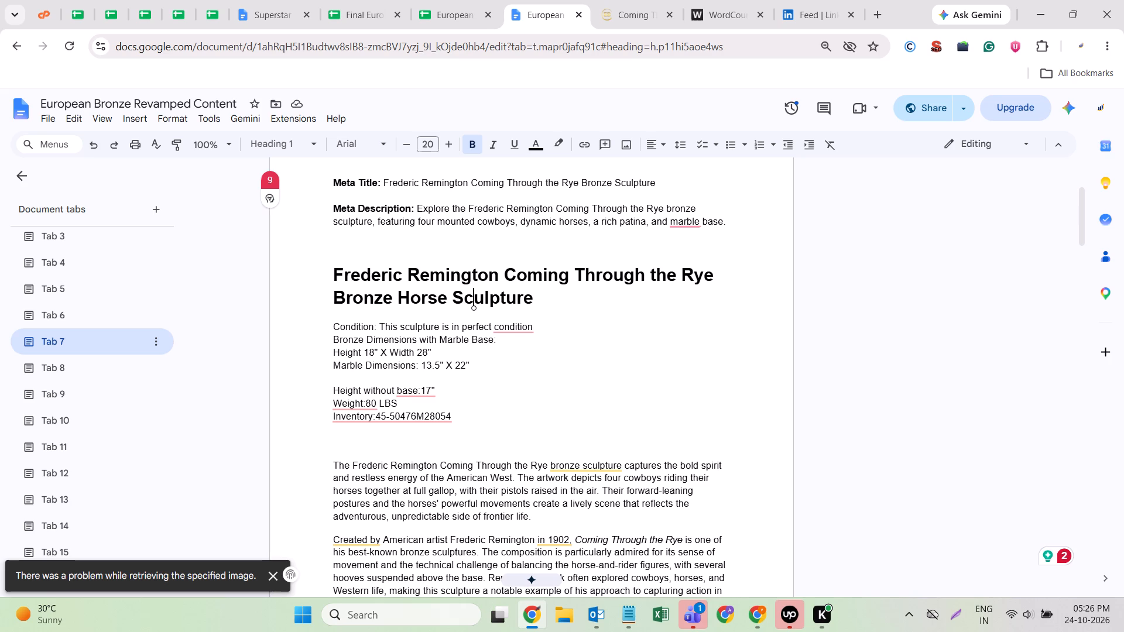
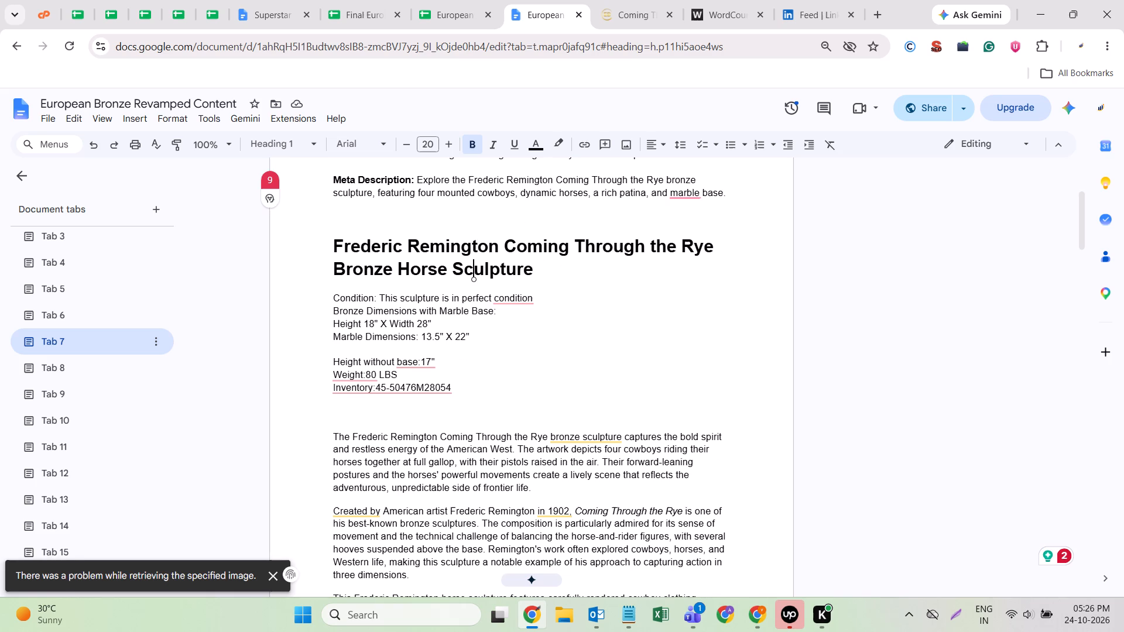
Review Tab 7's Coming Through the Rye content from the product specifications down to the last FAQ.
scroll(701, 408, down, 2)
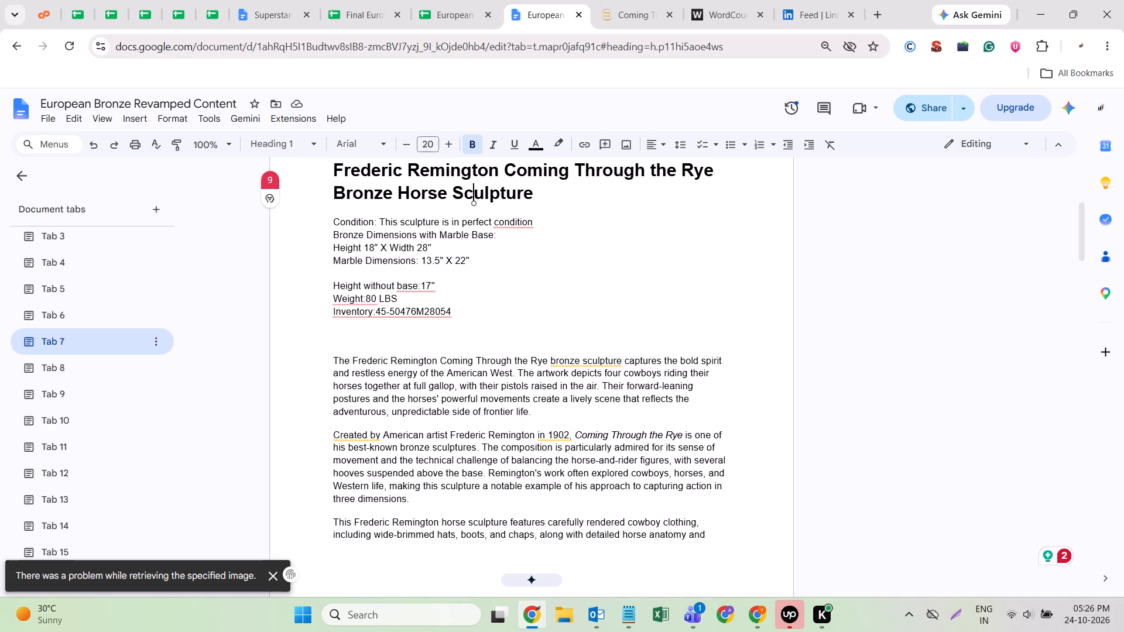
scroll(717, 406, down, 1)
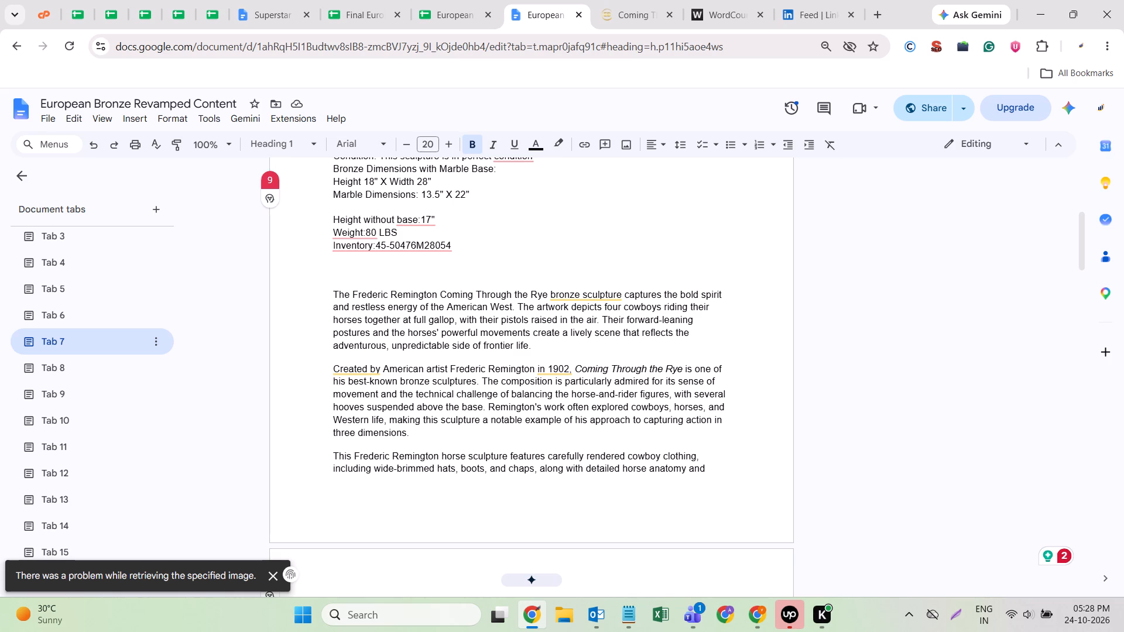
scroll(558, 339, up, 5)
scroll(558, 339, down, 4)
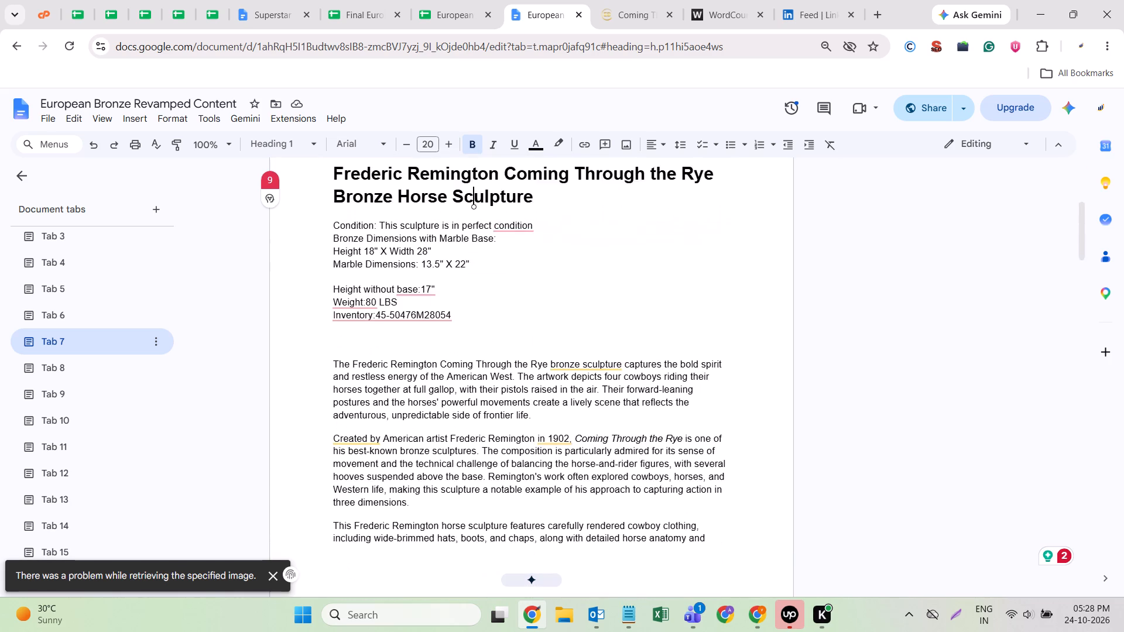
scroll(558, 338, down, 10)
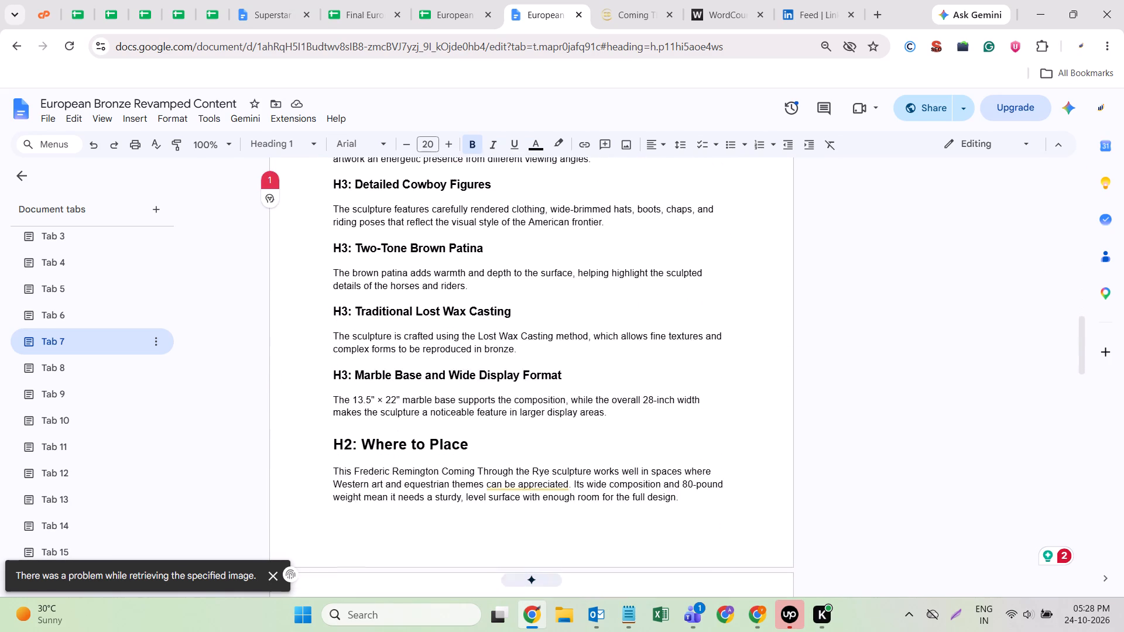
scroll(557, 342, down, 11)
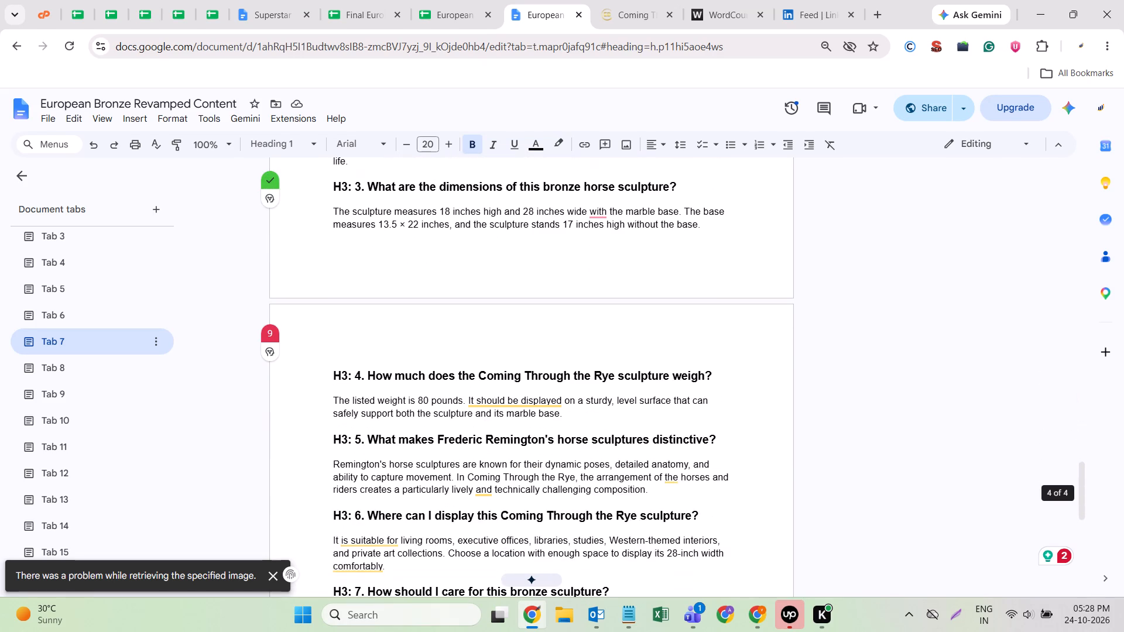
Open the Bronze Mythological Woman Sculpture product page linked in Tab 8 and copy its web address.
click(105, 366)
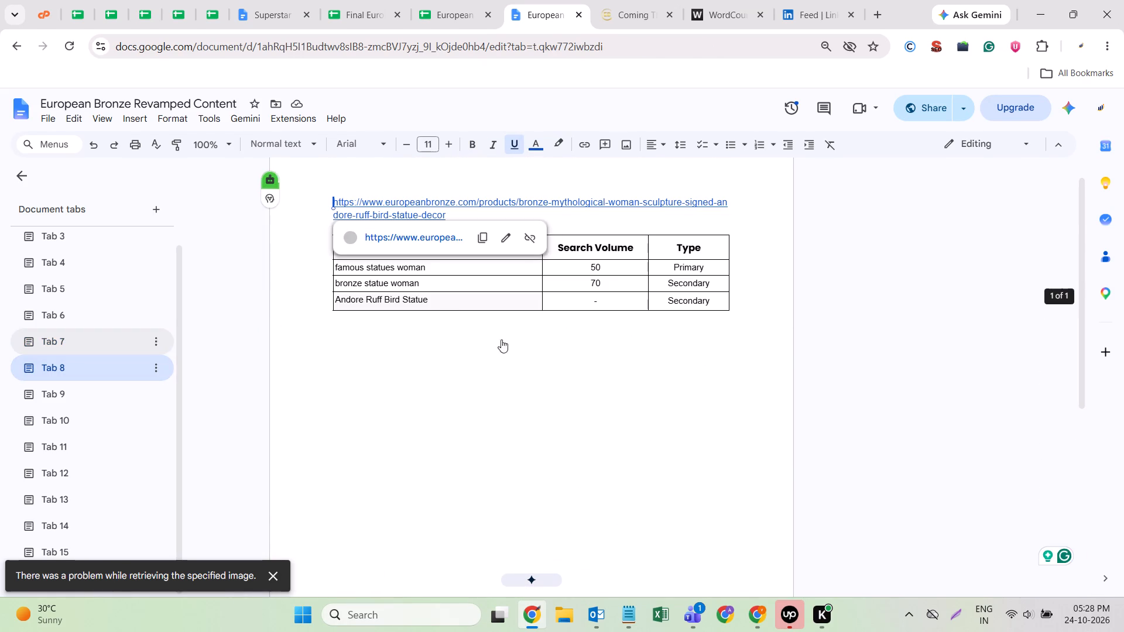
click(566, 202)
click(417, 236)
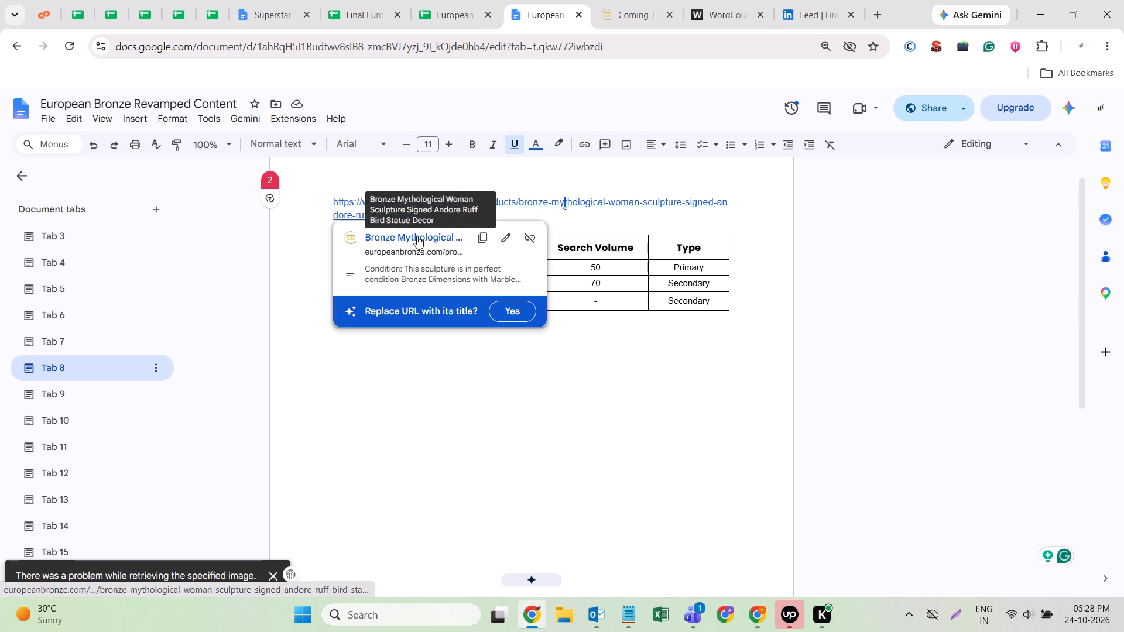
click(691, 14)
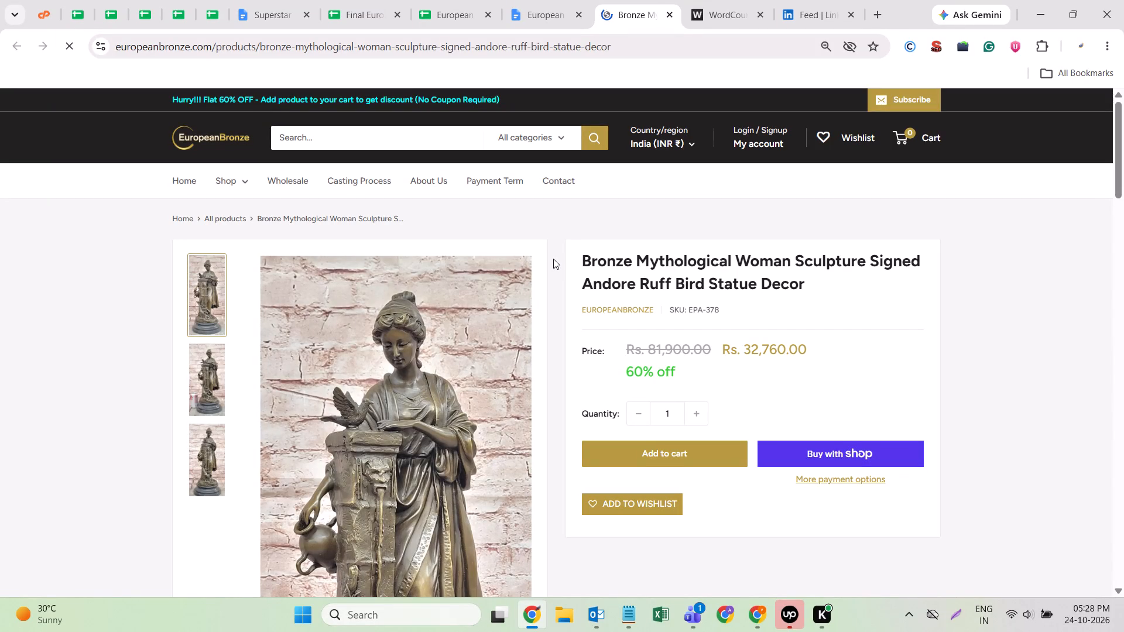
click(508, 47)
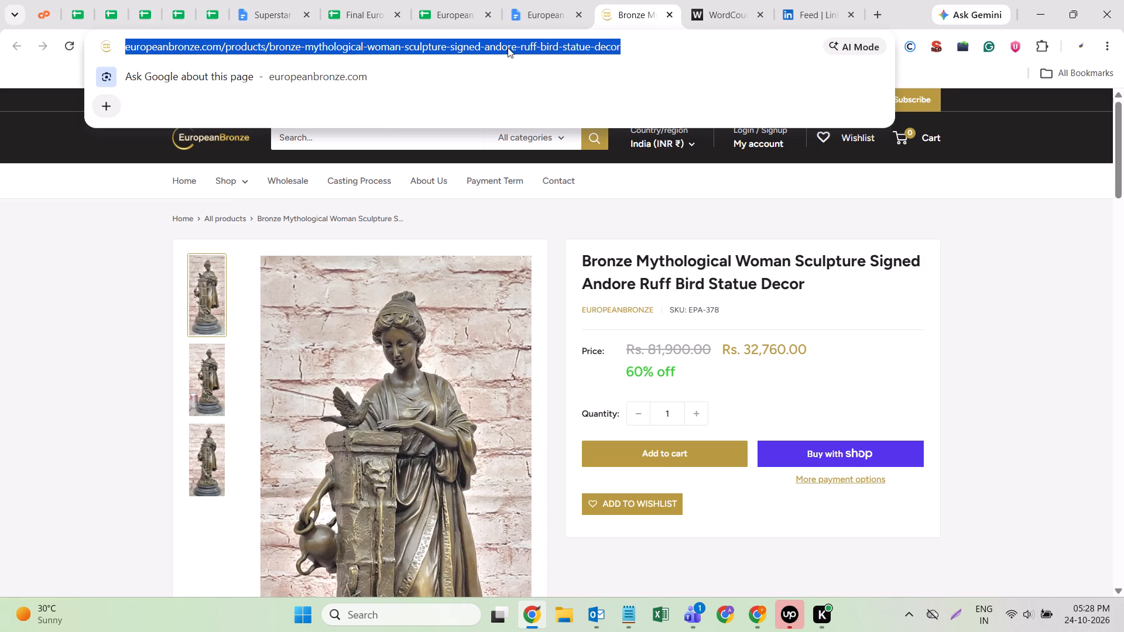
key(ctrl+c)
key(ctrl+c)
key(ctrl+c)
key(ctrl+c)
key(ctrl+c)
key(ctrl+c)
key(ctrl+c)
key(ctrl+c)
key(ctrl+c)
key(ctrl+c)
key(ctrl+c)
key(ctrl+c)
key(ctrl+c)
key(ctrl+c)
key(ctrl+c)
key(ctrl+c)
key(ctrl+c)
key(ctrl+c)
key(ctrl+c)
key(ctrl+c)
click(543, 11)
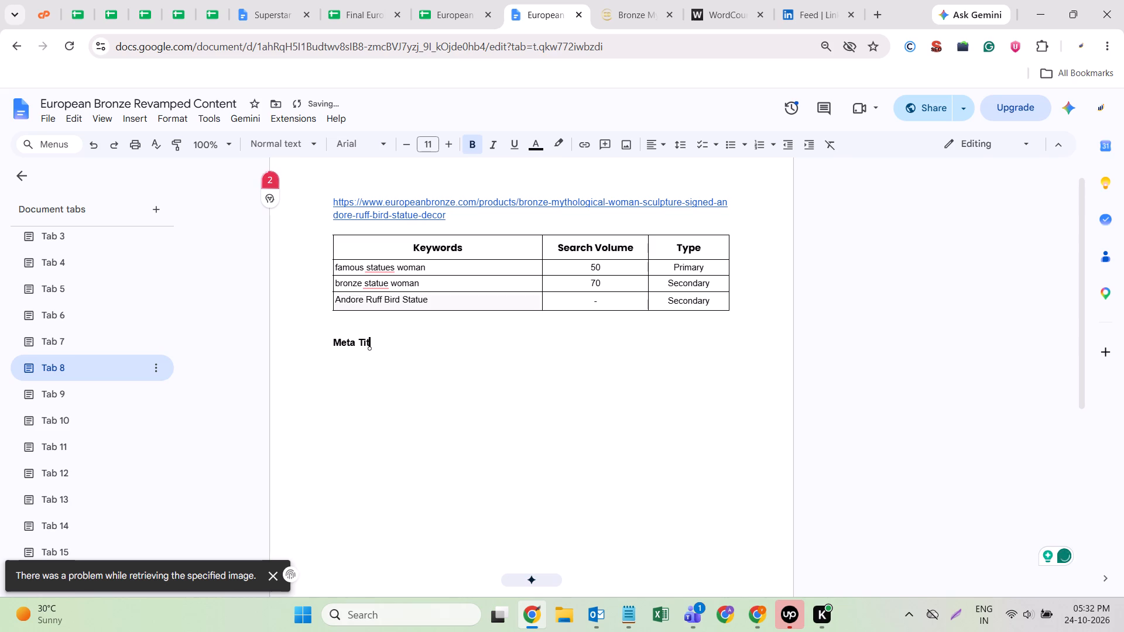
text(le)
key(shift+colon)
key(Return)
key(Return)
text(Me)
key(t)
text(a Descr)
text(iption)
key(shift+colon)
key(space)
key(Return)
key(Return)
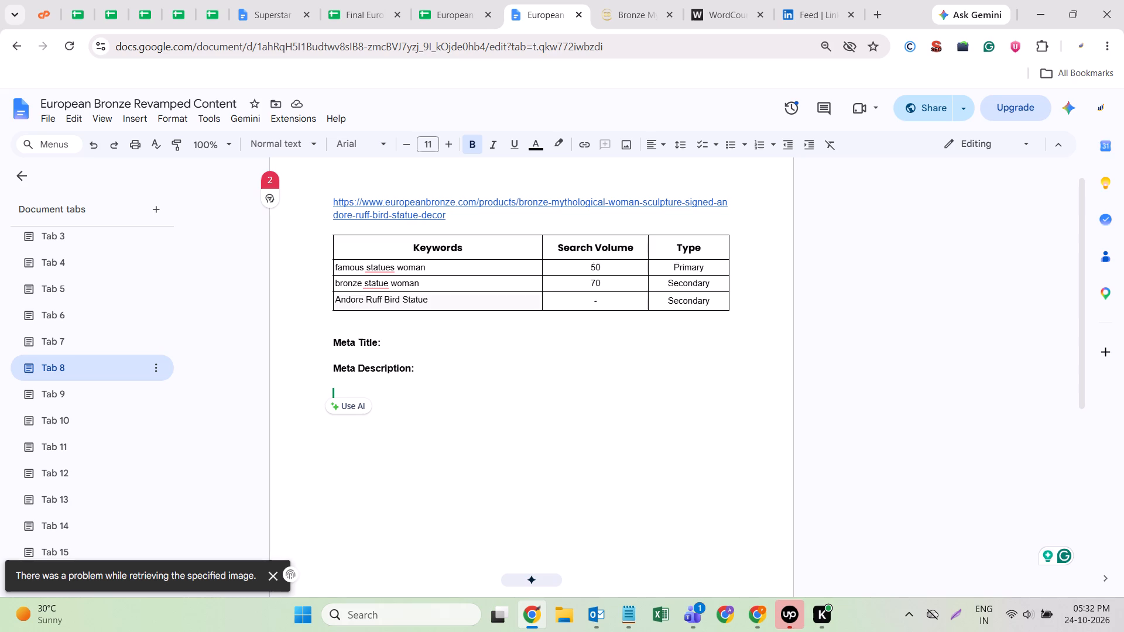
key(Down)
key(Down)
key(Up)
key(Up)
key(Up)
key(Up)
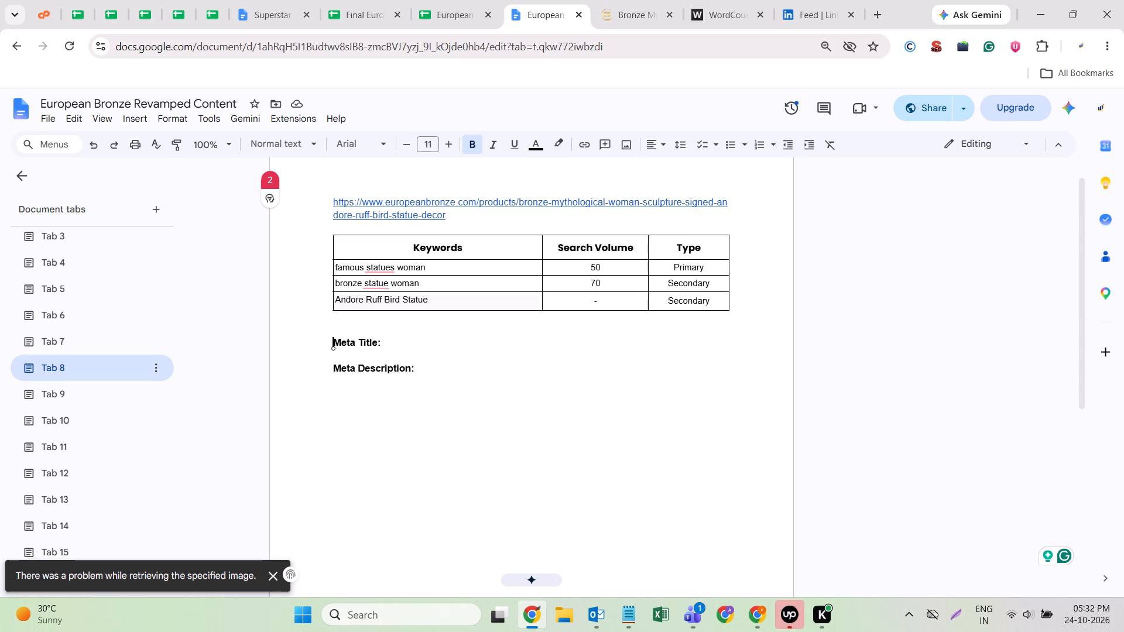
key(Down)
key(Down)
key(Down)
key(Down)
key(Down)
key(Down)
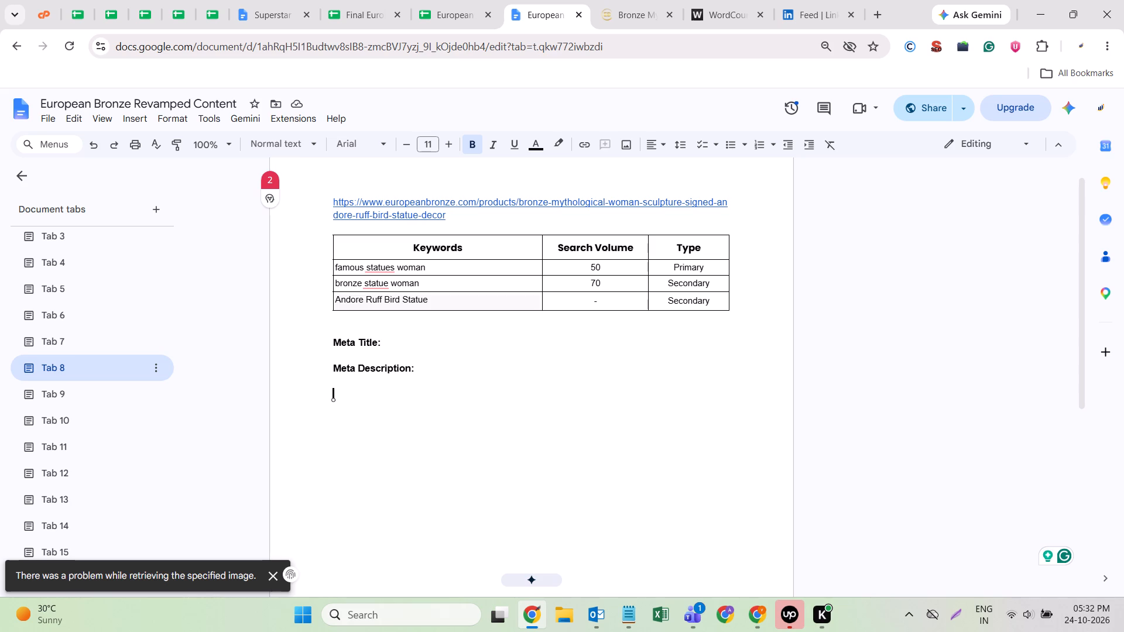